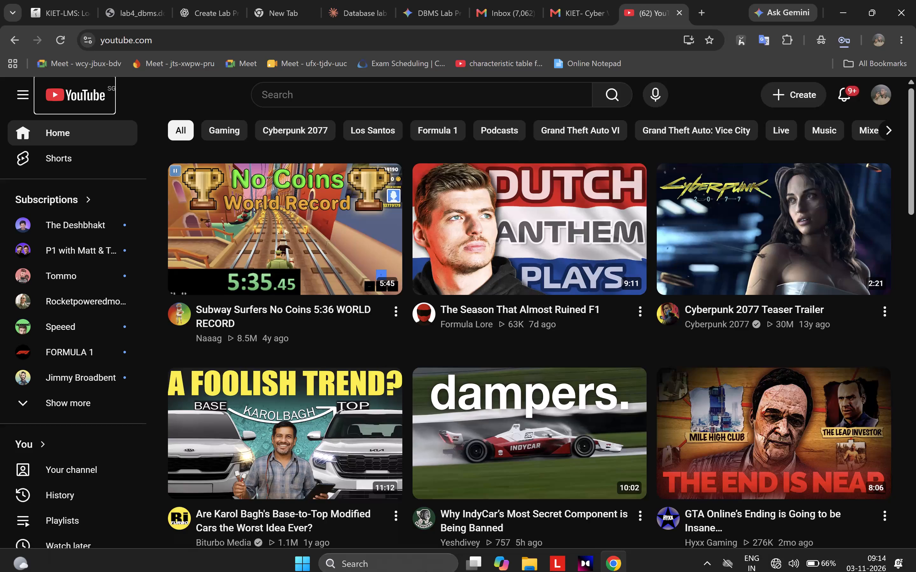
# Switch to PowerPoint by searching for it on the computer and launching it.
pyautogui.click(364, 565)
pyautogui.write('powerpoi')
pyautogui.press('Return')
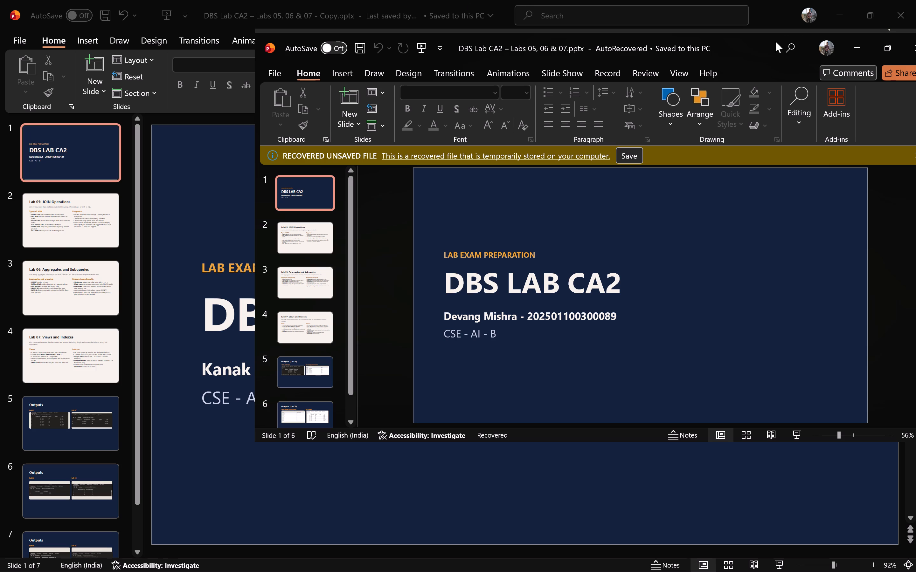
# Close the "DBS Lab CA2 – Labs 05, 06 & 07 - Copy.pptx" presentation.
pyautogui.click(915, 0)
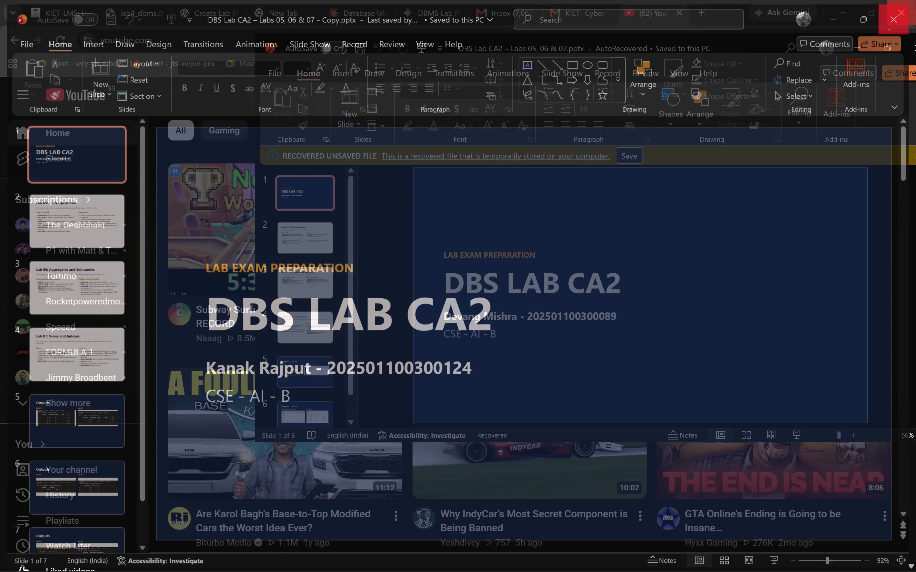
# Save the recovered "DBS Lab CA2 – Labs 05, 06 & 07.pptx" presentation.
pyautogui.click(626, 161)
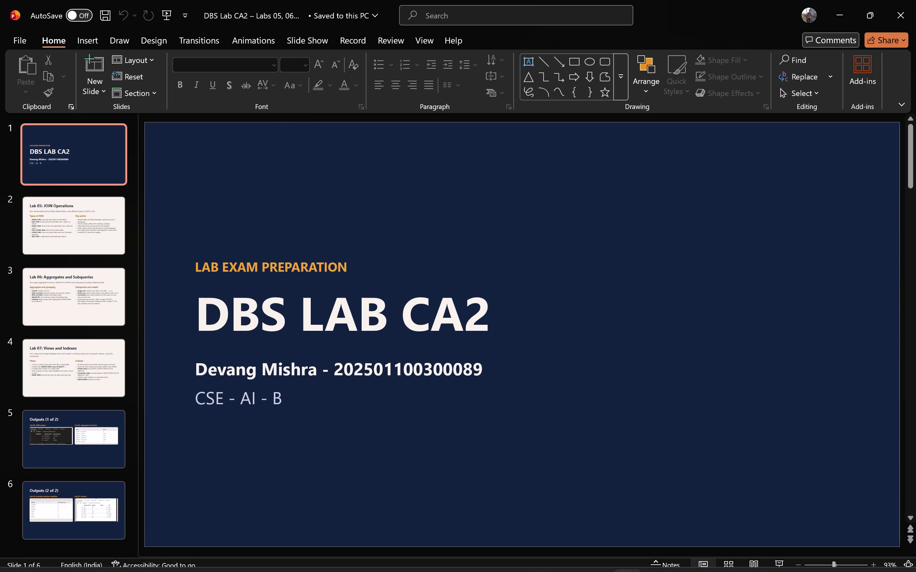
# Review slides 2 to 6 in order, examining the Lab 05, Lab 06 and Lab 07 notes and both Outputs slides.
pyautogui.click(94, 244)
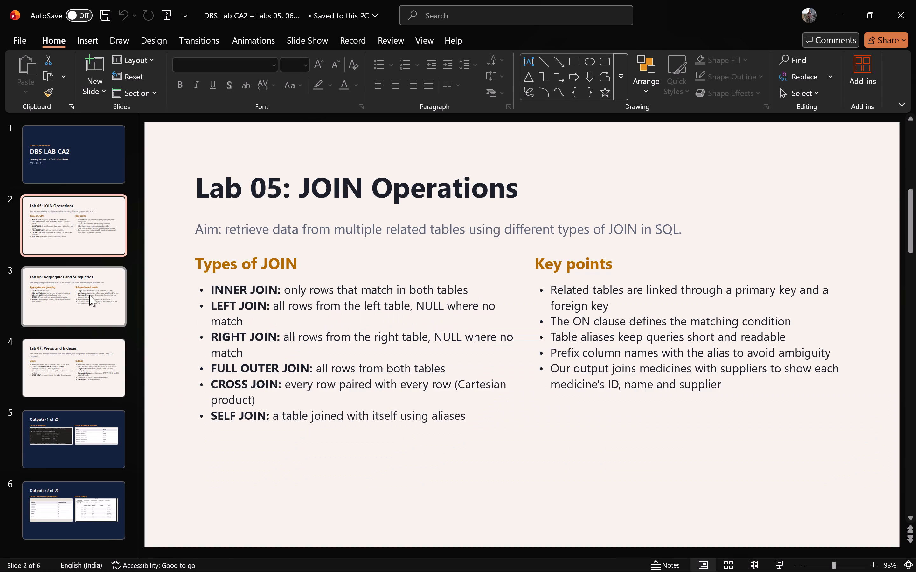
pyautogui.click(89, 298)
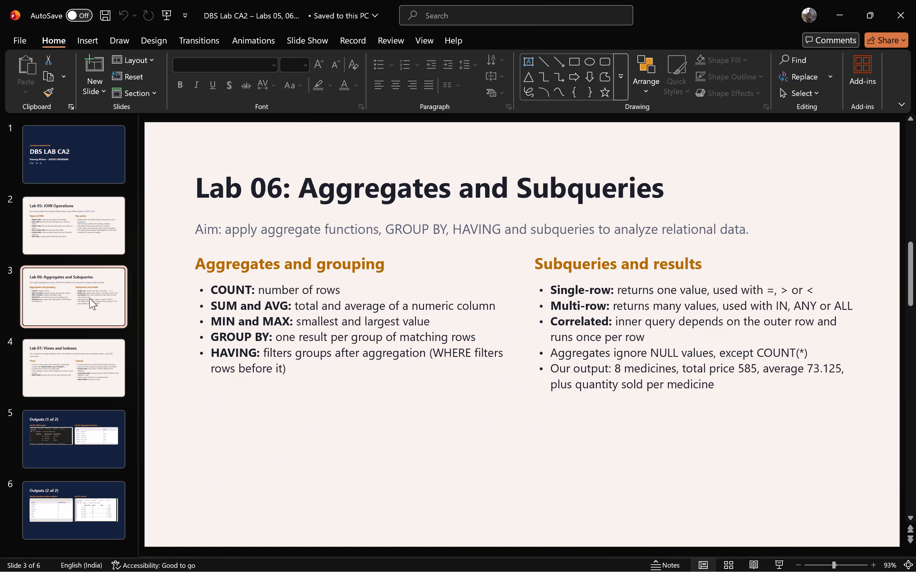
pyautogui.click(70, 357)
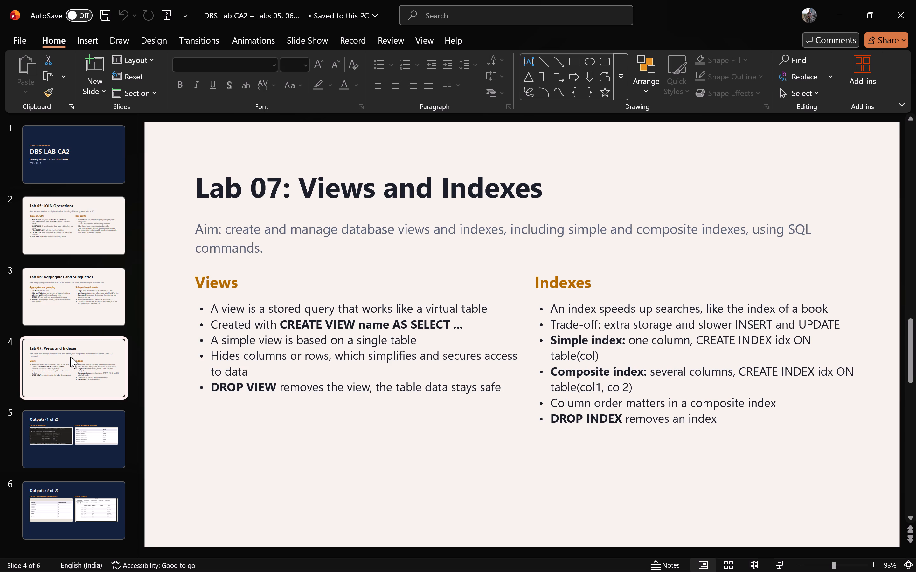
pyautogui.click(53, 421)
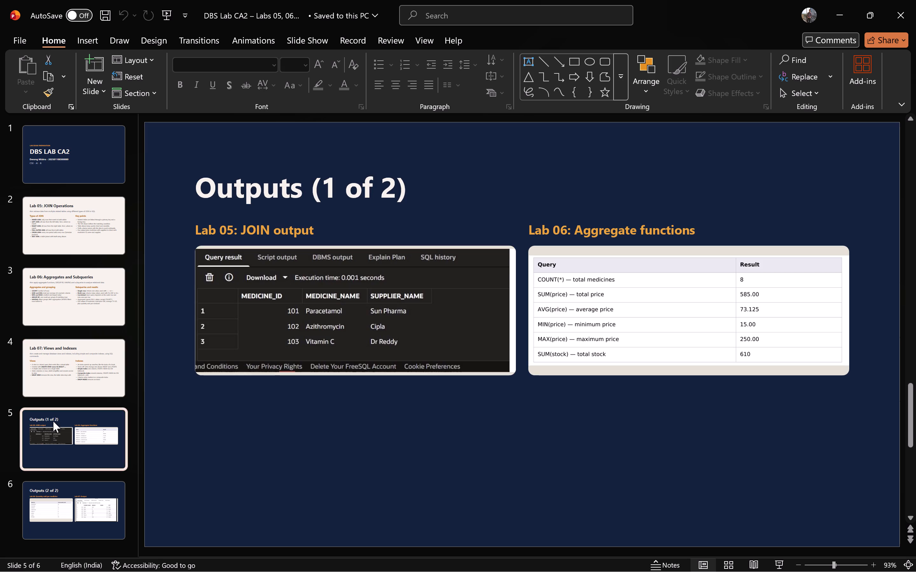
pyautogui.click(50, 479)
pyautogui.click(46, 496)
pyautogui.scroll(-3, 46, 496)
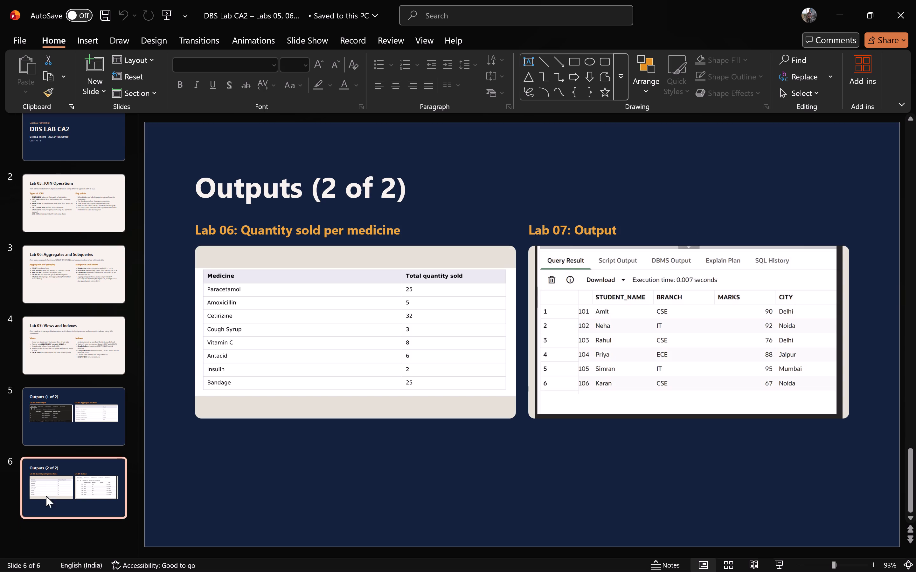
pyautogui.scroll(-2, 46, 496)
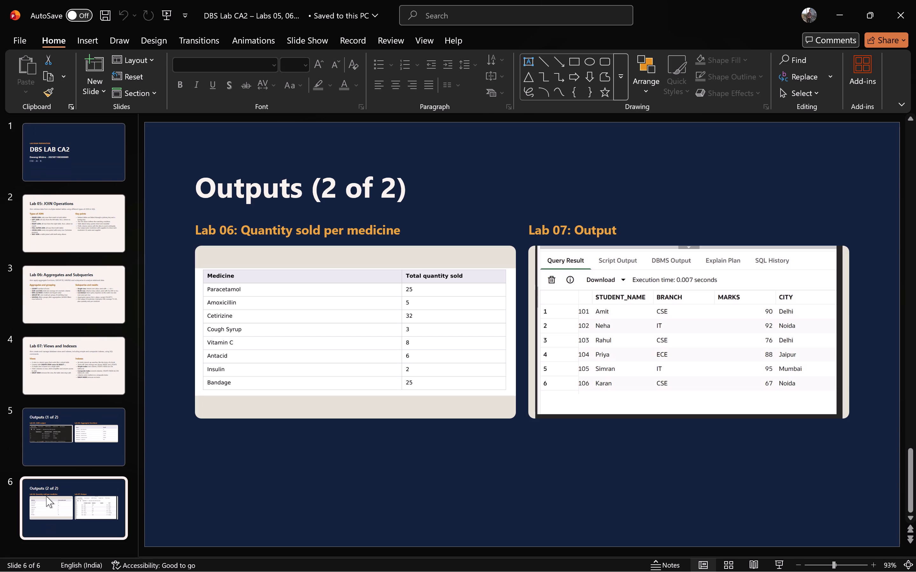
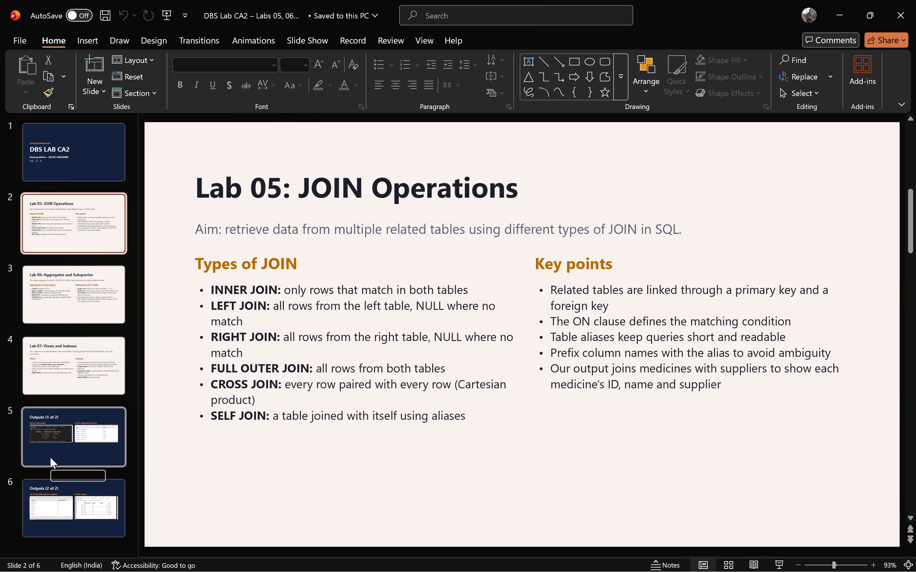
# Go to slide 6, "Outputs (2 of 2)", to view its output screenshots.
pyautogui.click(38, 526)
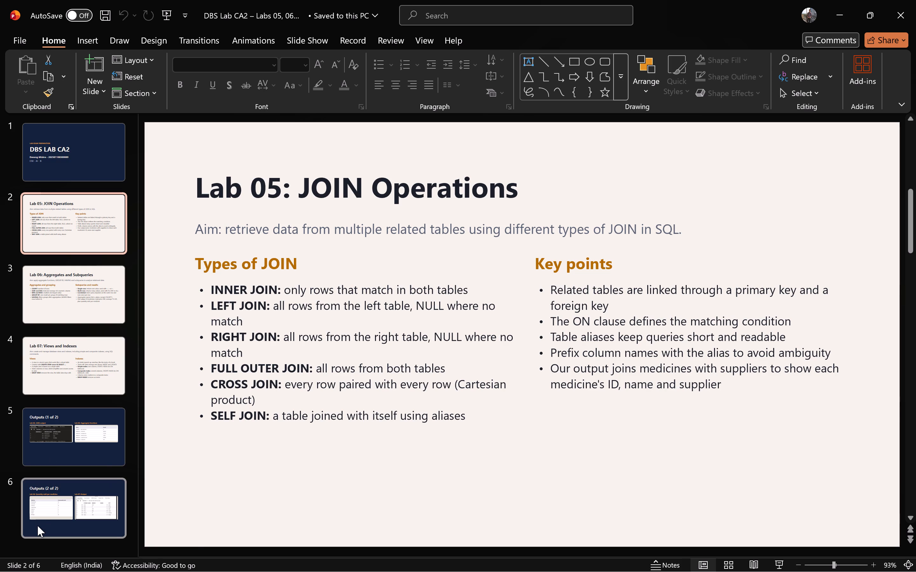
# Look back over slide 5, "Outputs (1 of 2)", and slide 4, "Lab 07: Views and Indexes", and return to the title slide.
pyautogui.keyDown('ctrl'); pyautogui.scroll(1, 366, 279); pyautogui.keyUp('ctrl')
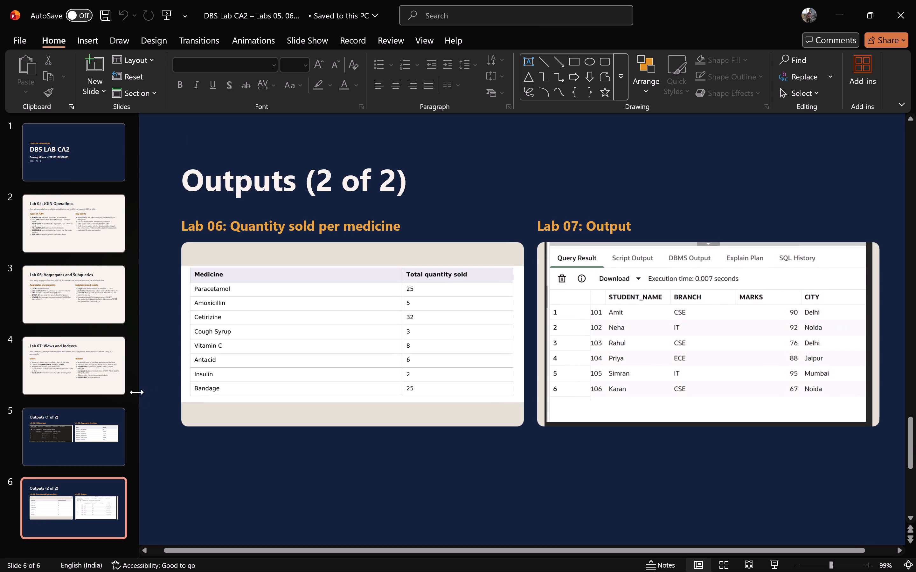
pyautogui.click(73, 424)
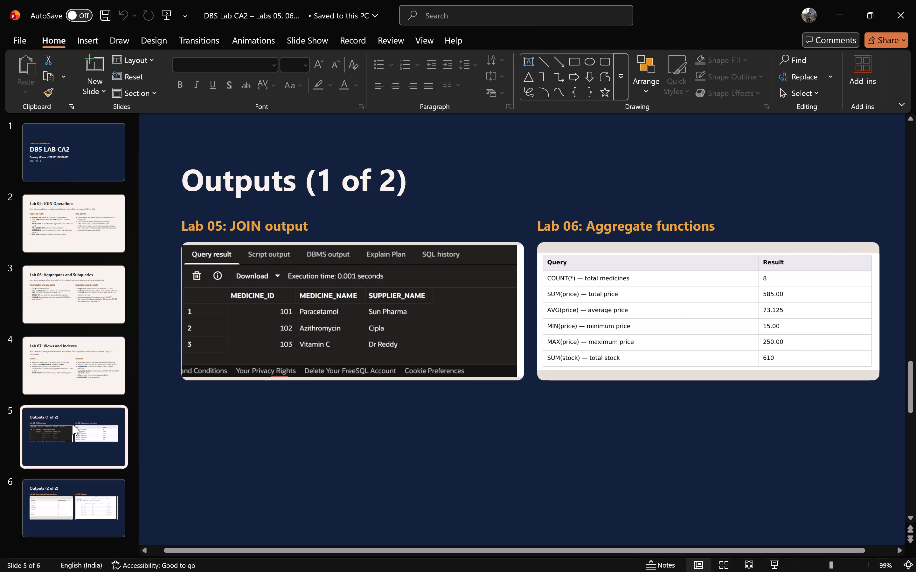
pyautogui.click(82, 374)
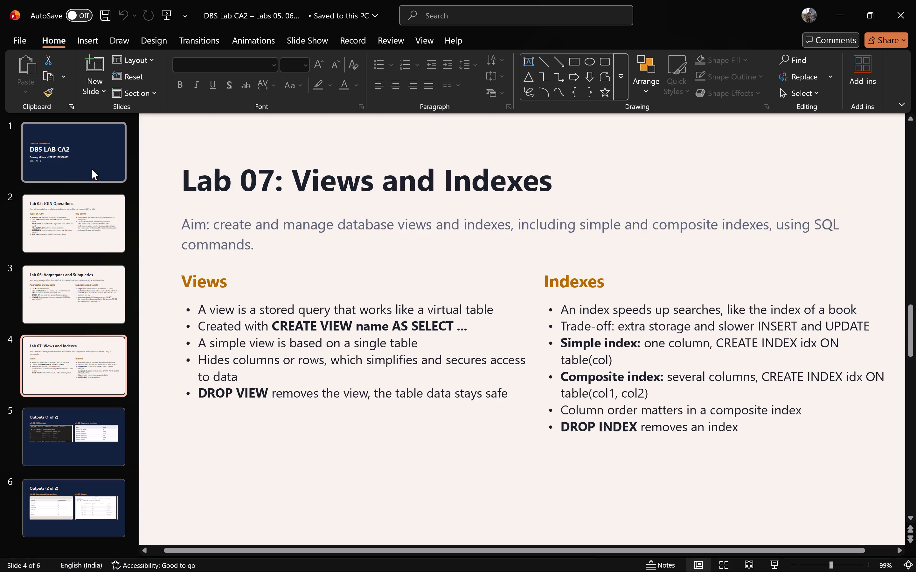
pyautogui.click(92, 164)
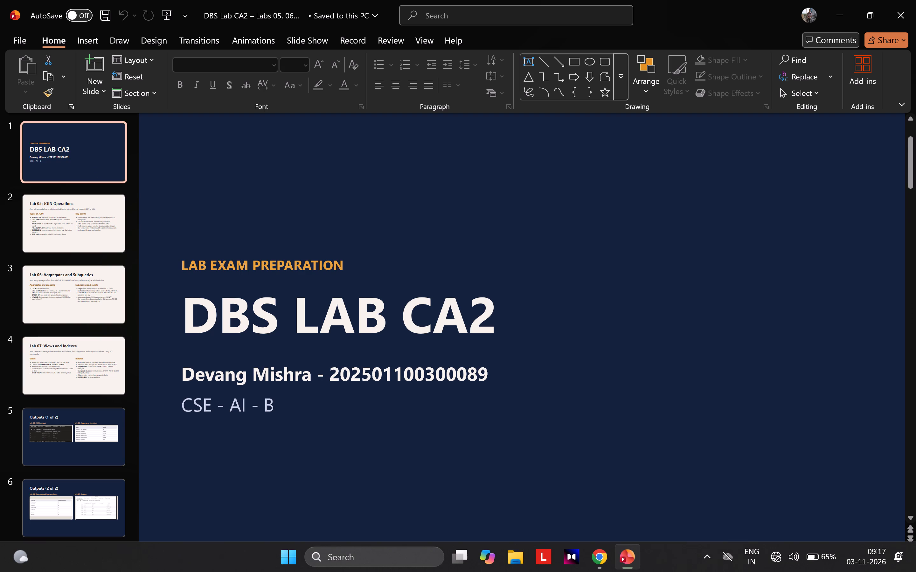
# Search Windows for "whatsapp" and open the WhatsApp app.
pyautogui.click(372, 552)
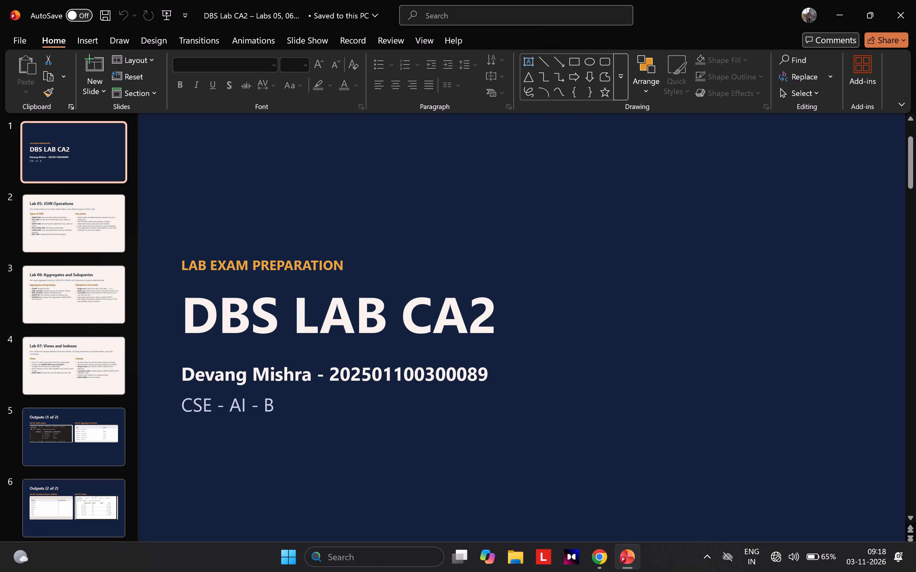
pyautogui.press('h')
pyautogui.press('BackSpace')
pyautogui.press('BackSpace')
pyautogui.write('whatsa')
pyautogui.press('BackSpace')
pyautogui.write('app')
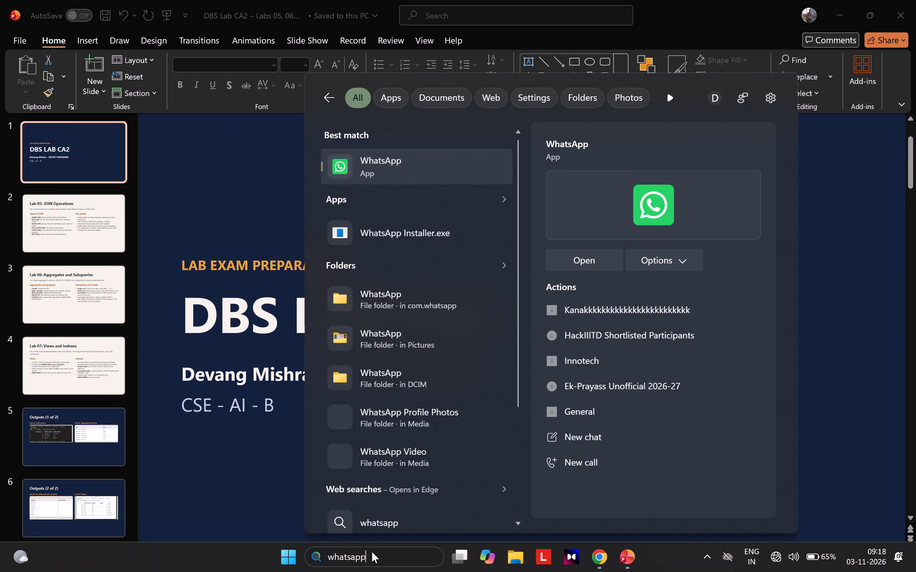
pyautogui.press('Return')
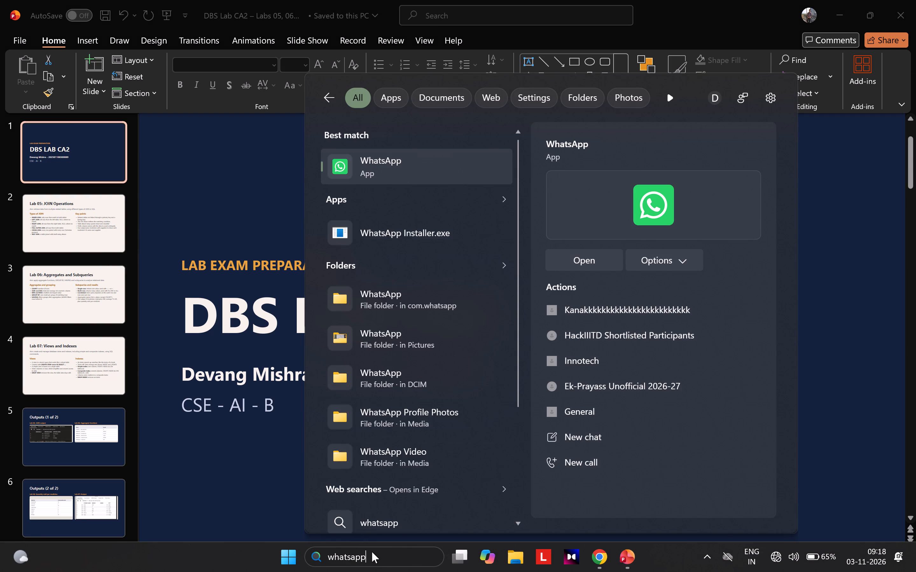
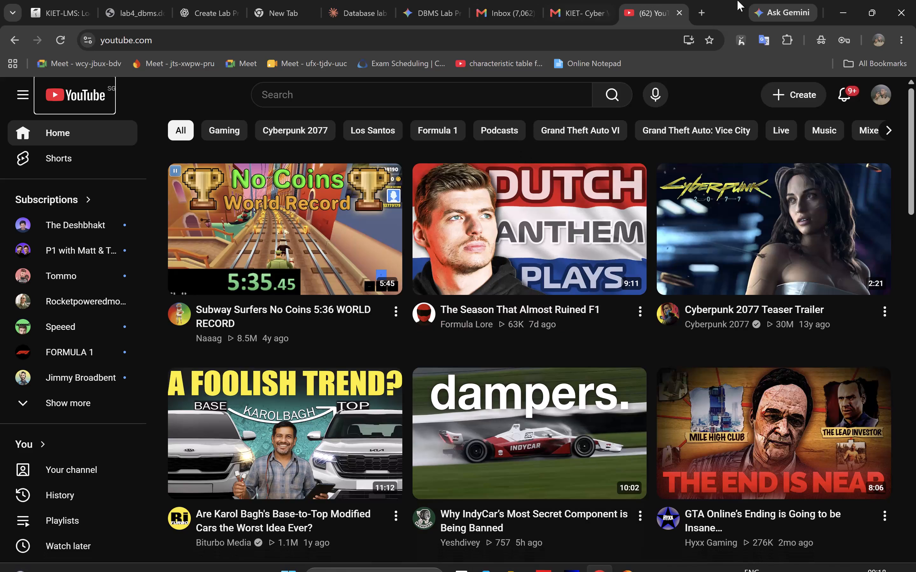
# Open a new blank browser tab beside the YouTube tab.
pyautogui.click(699, 15)
pyautogui.hscroll(-1, 699, 15)
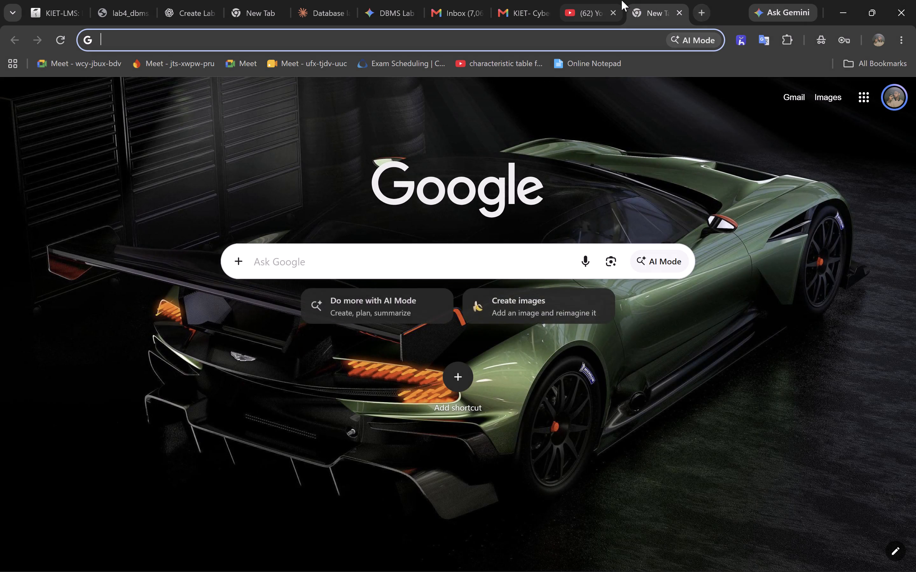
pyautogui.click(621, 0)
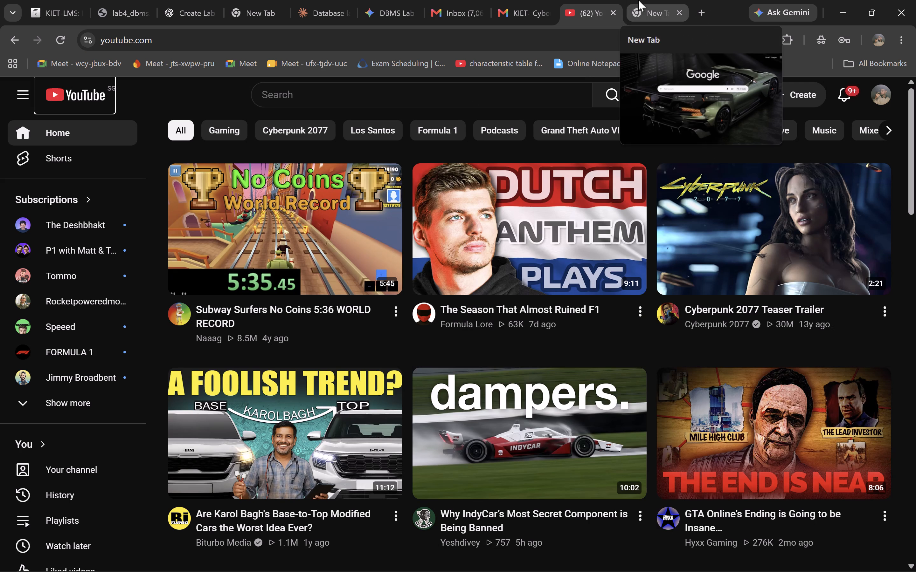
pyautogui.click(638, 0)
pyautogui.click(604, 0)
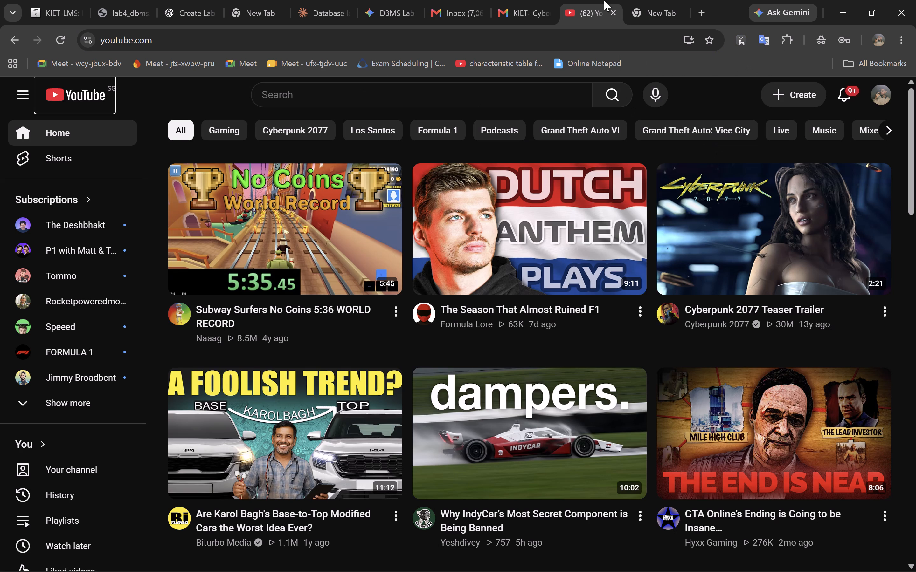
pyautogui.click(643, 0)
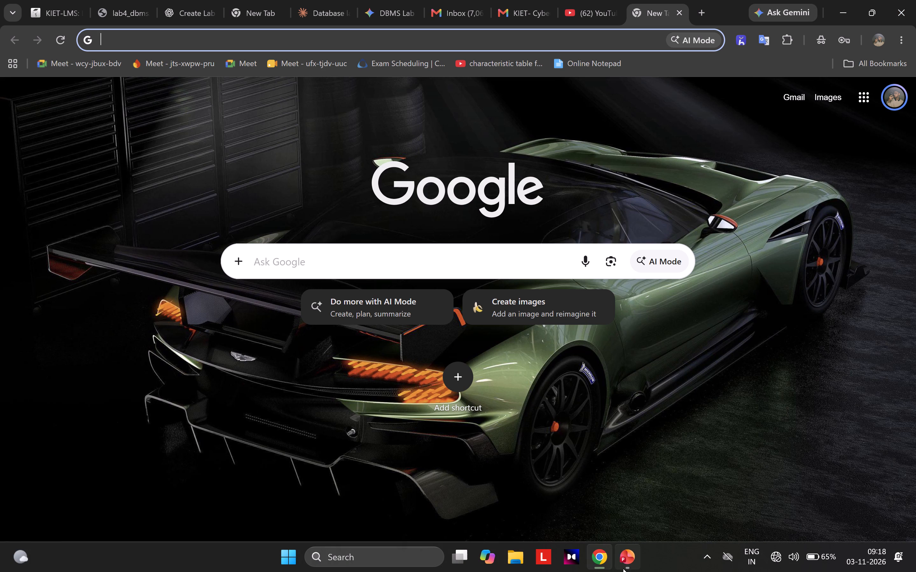
# Switch to the DBS Lab CA2 presentation in PowerPoint and review slides 2 through 6, from Lab 05 to Outputs (2 of 2).
pyautogui.click(626, 561)
pyautogui.click(64, 216)
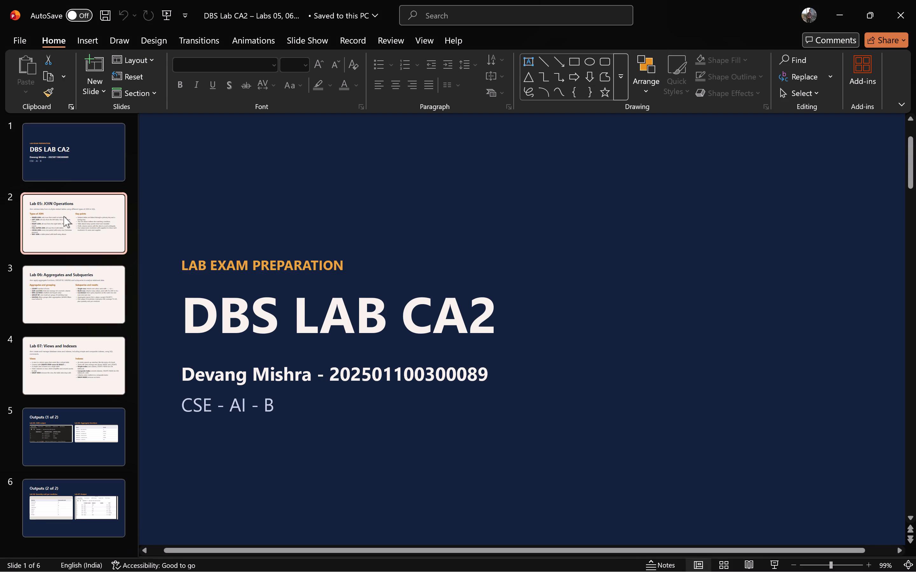
pyautogui.click(44, 310)
pyautogui.click(43, 354)
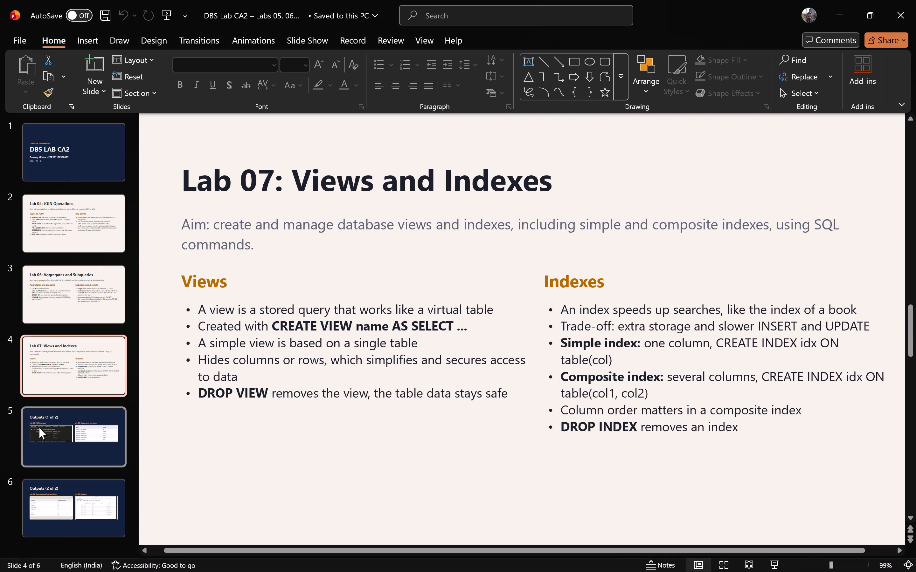
pyautogui.click(39, 428)
pyautogui.scroll(-4, 39, 428)
pyautogui.click(33, 491)
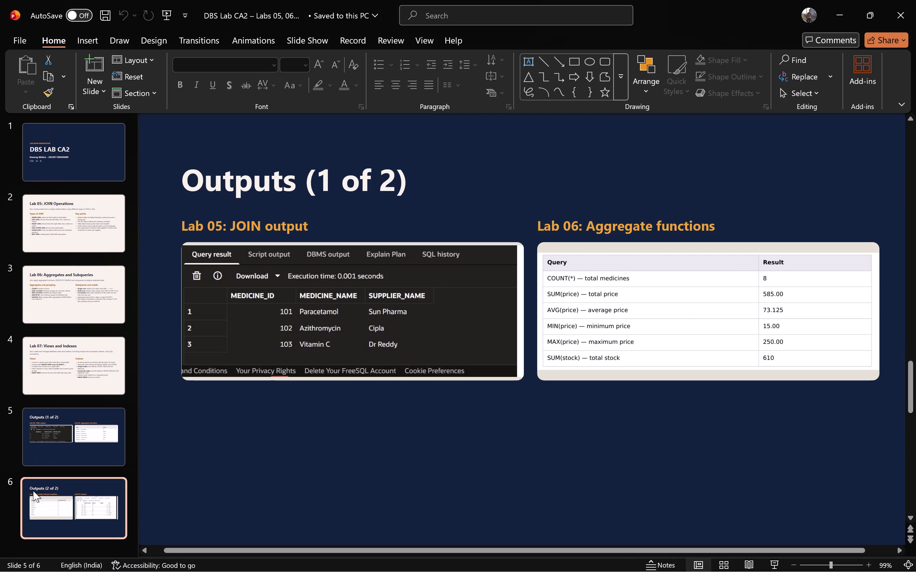
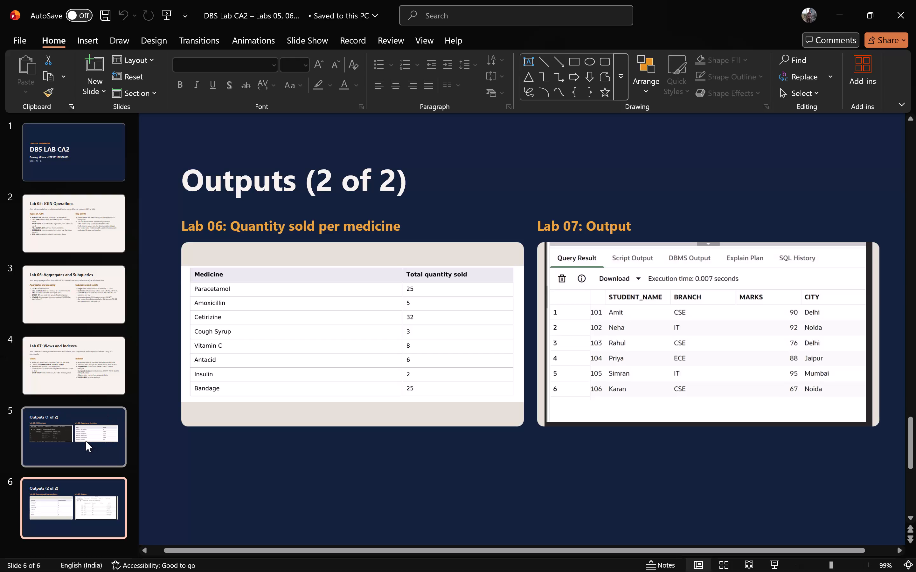
# On slide 5, Outputs (1 of 2), move the Lab 05 and Lab 06 headings and output images together straight down towards the slide's lower part.
pyautogui.click(86, 441)
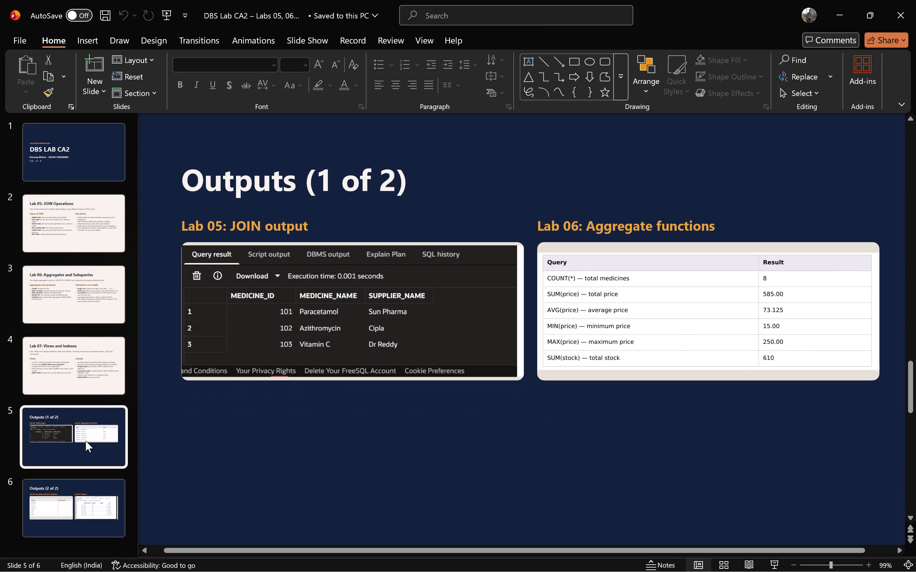
pyautogui.moveTo(170, 217); pyautogui.dragTo(632, 333)
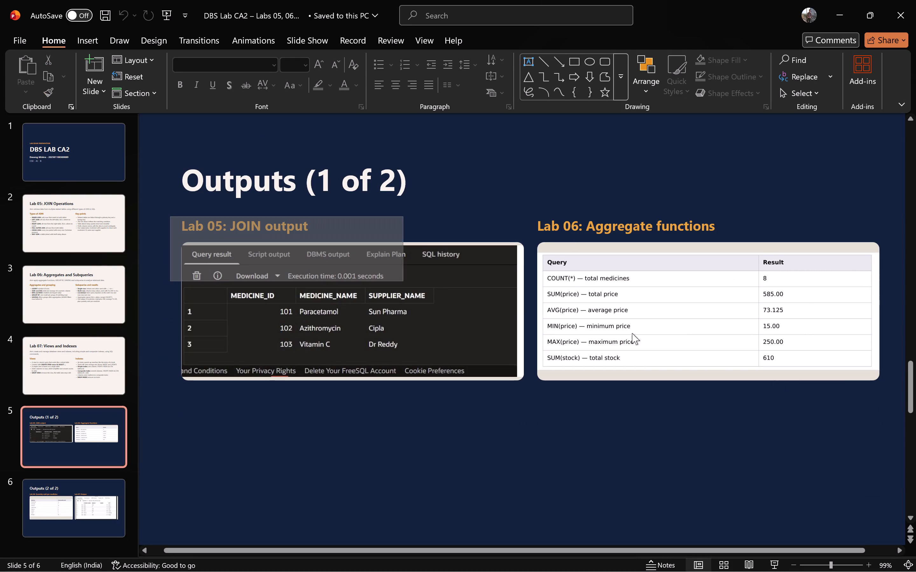
pyautogui.moveTo(632, 333); pyautogui.dragTo(893, 441)
pyautogui.moveTo(513, 286); pyautogui.dragTo(513, 409)
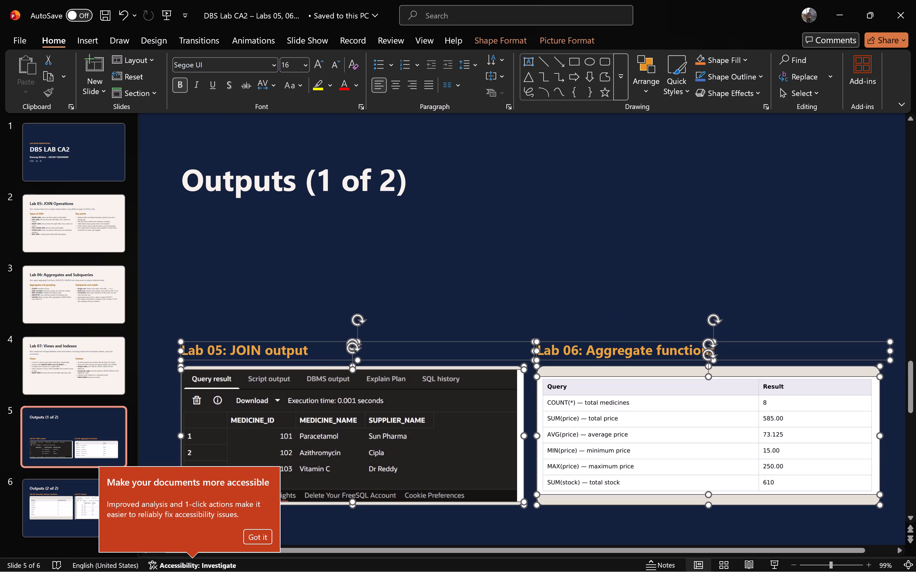
pyautogui.click(256, 537)
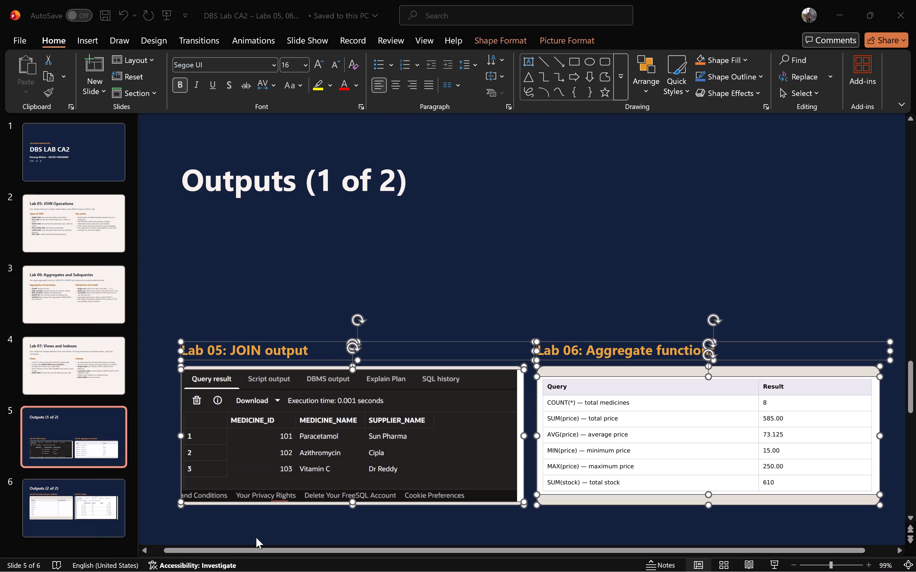
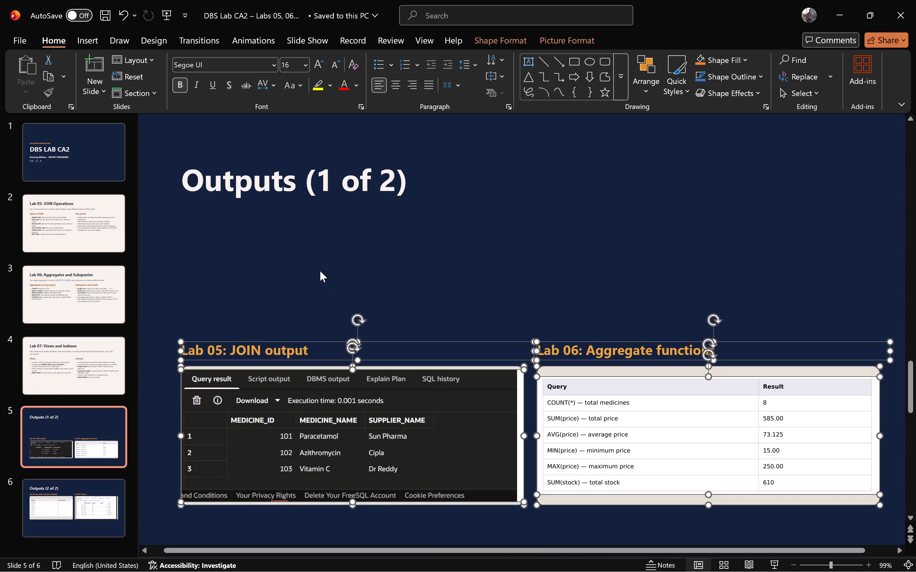
# Search the computer for the lab files, trying "lab 5" and "lab 6", and open the Lab_06_Medical_Store_Database PDF.
pyautogui.scroll(-3, 72, 464)
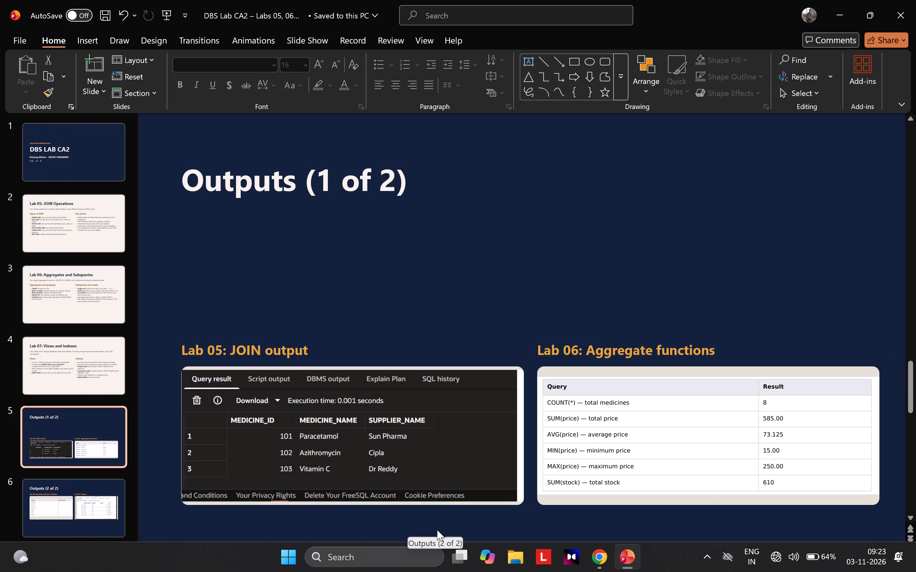
pyautogui.click(344, 563)
pyautogui.click(347, 564)
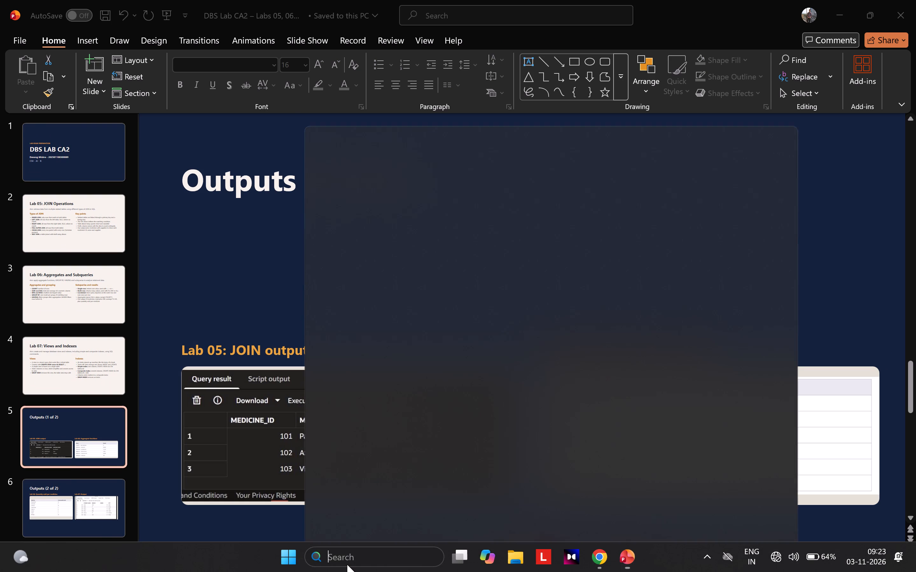
pyautogui.write('lab 5')
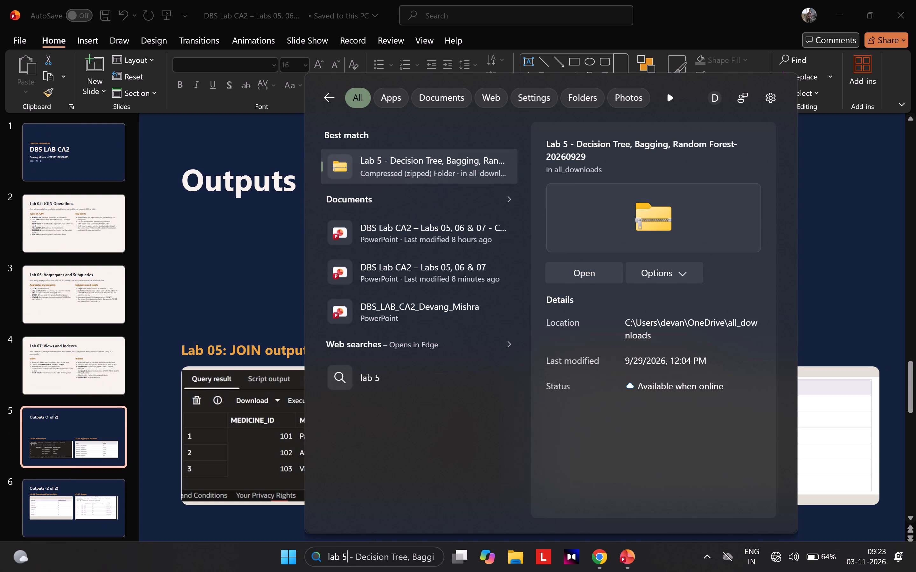
pyautogui.press('BackSpace')
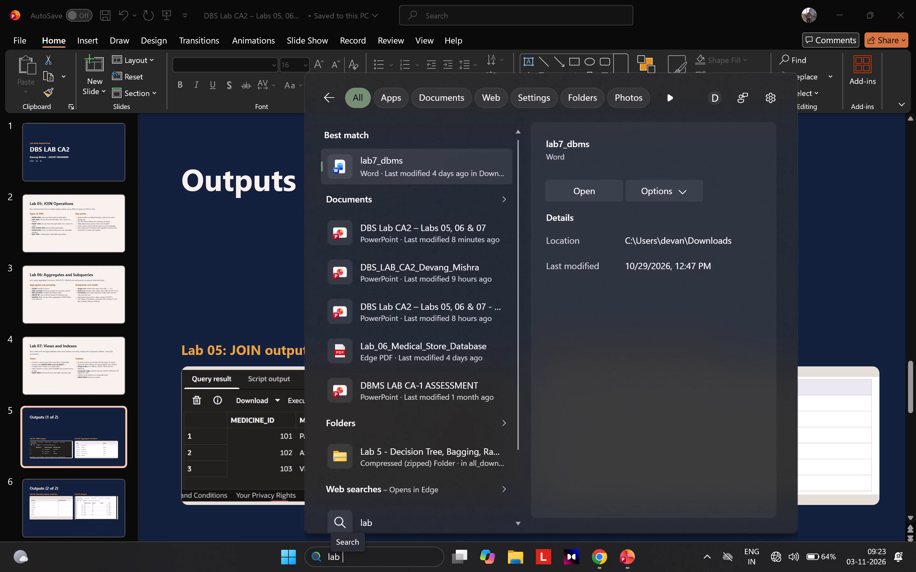
pyautogui.press('6')
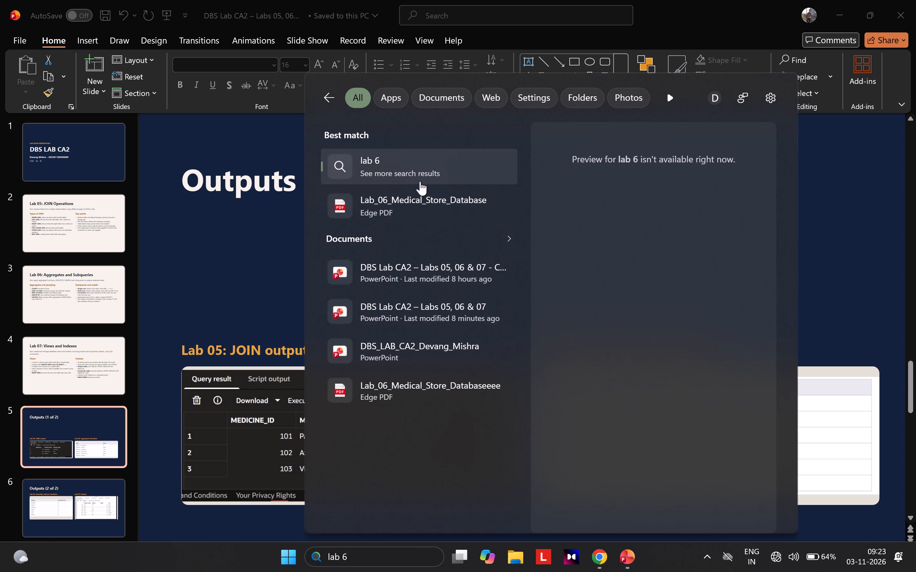
pyautogui.click(413, 201)
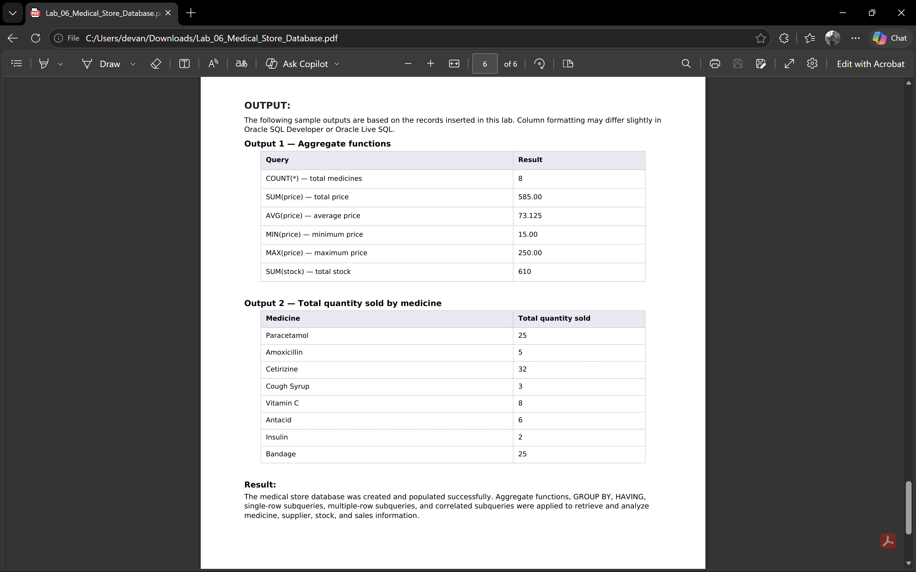
# Capture a screenshot of the "7. Correlated subqueries" heading with queries Q22 and Q23 on page 5 of the PDF.
pyautogui.scroll(3, 255, 217)
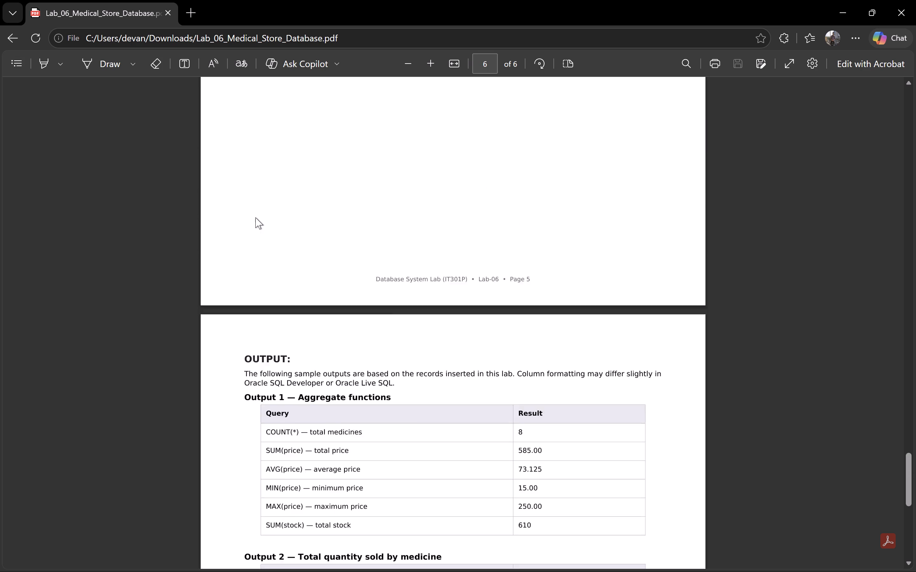
pyautogui.scroll(3, 255, 217)
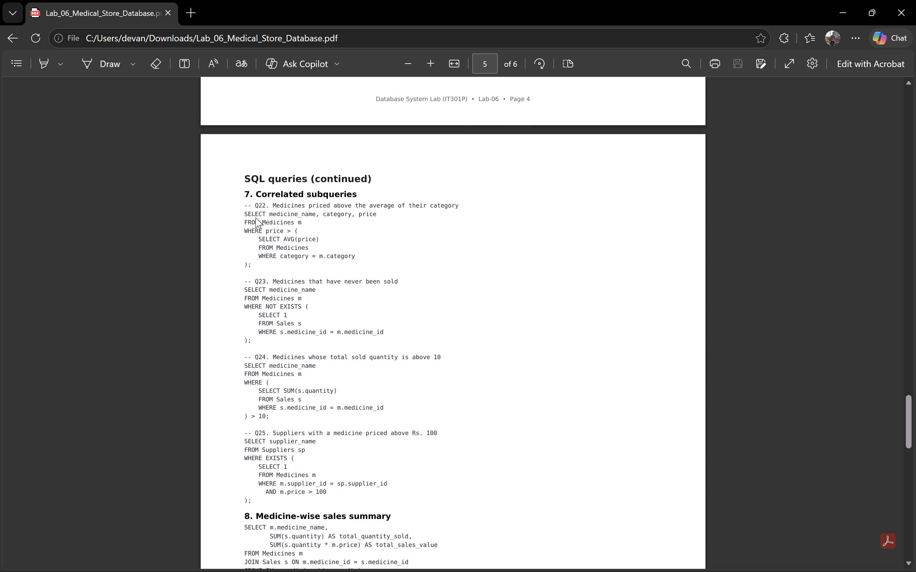
pyautogui.press('shift+super+s')
pyautogui.moveTo(233, 185); pyautogui.dragTo(553, 350)
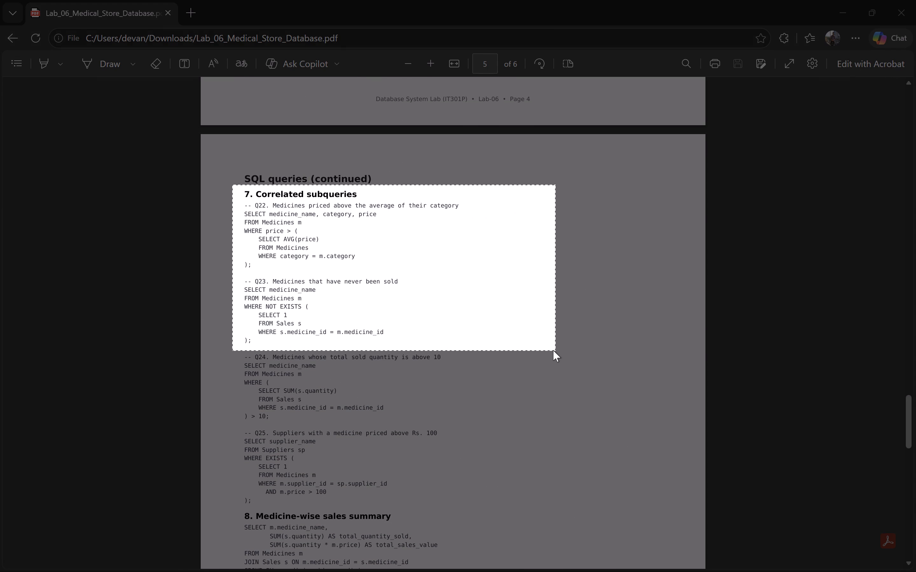
pyautogui.moveTo(553, 350); pyautogui.dragTo(542, 349)
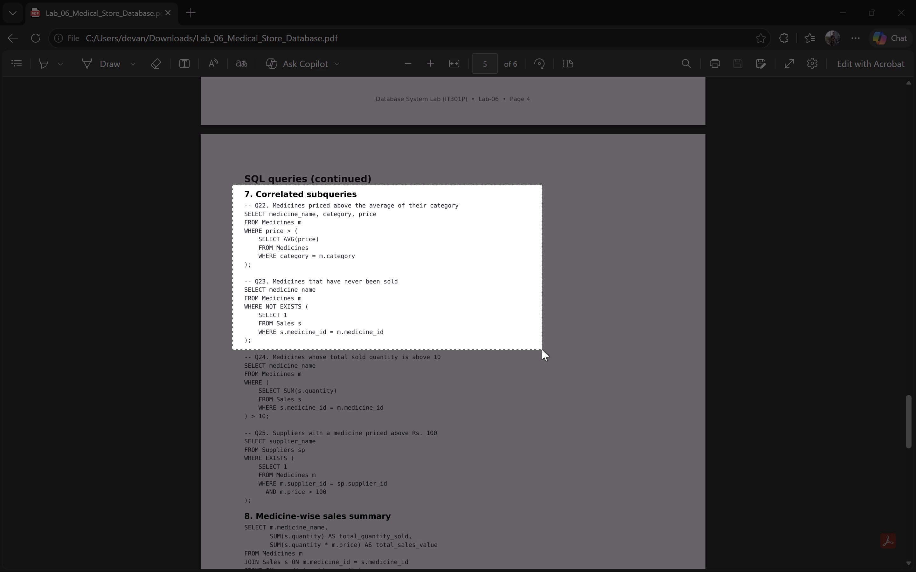
pyautogui.moveTo(542, 349); pyautogui.dragTo(540, 351)
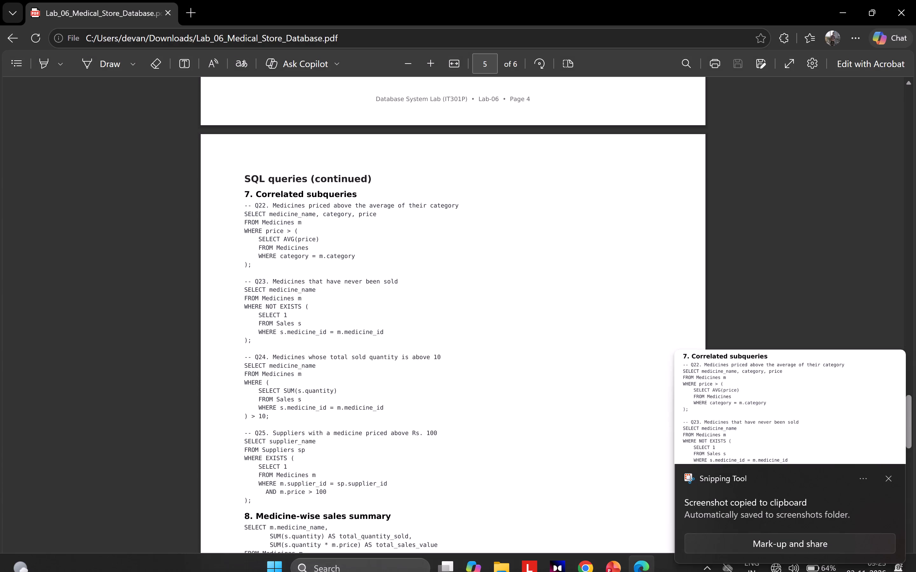
# Switch back to PowerPoint and delete the Lab 05 and Lab 06 headings above the output images on slide 5.
pyautogui.click(579, 558)
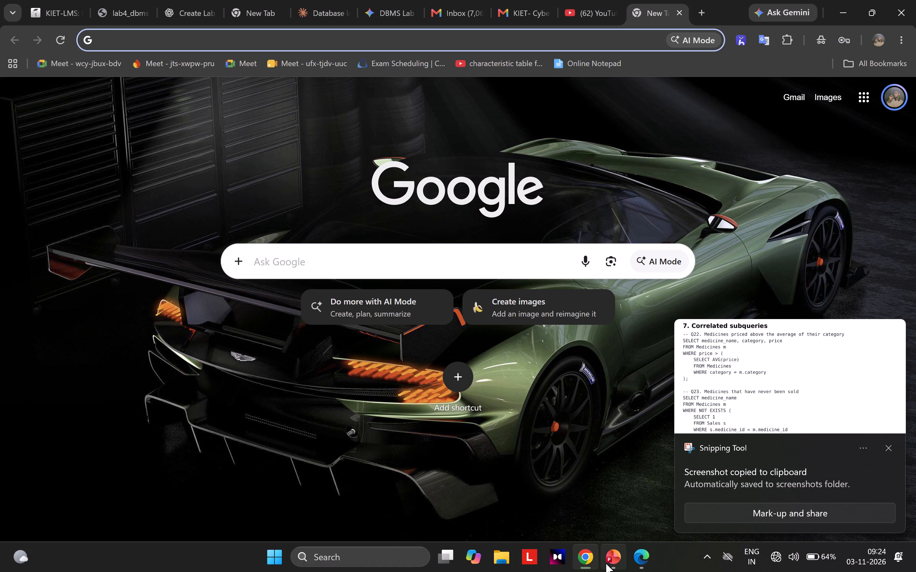
pyautogui.click(606, 563)
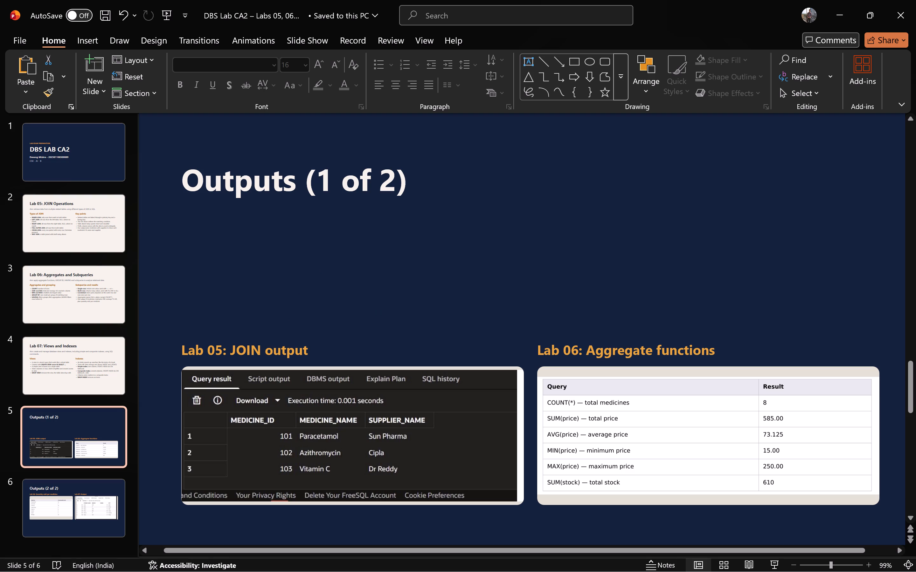
pyautogui.click(257, 345)
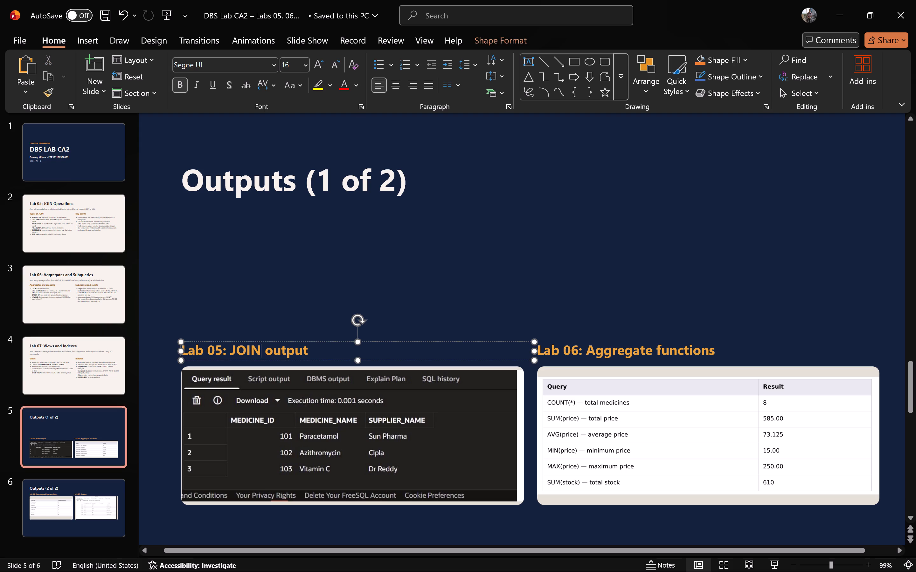
pyautogui.click(269, 343)
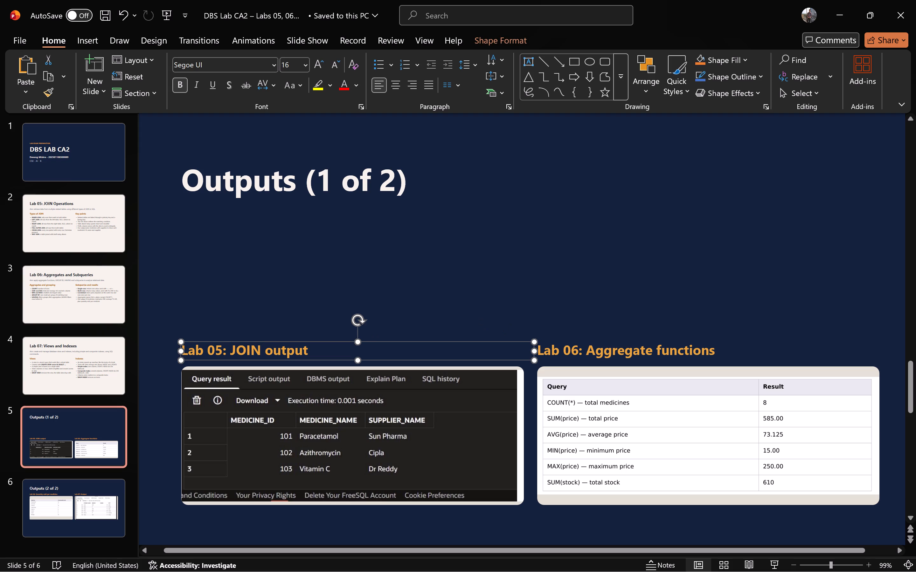
pyautogui.keyDown('shift'); pyautogui.click(552, 341); pyautogui.keyUp('shift')
pyautogui.press('Delete')
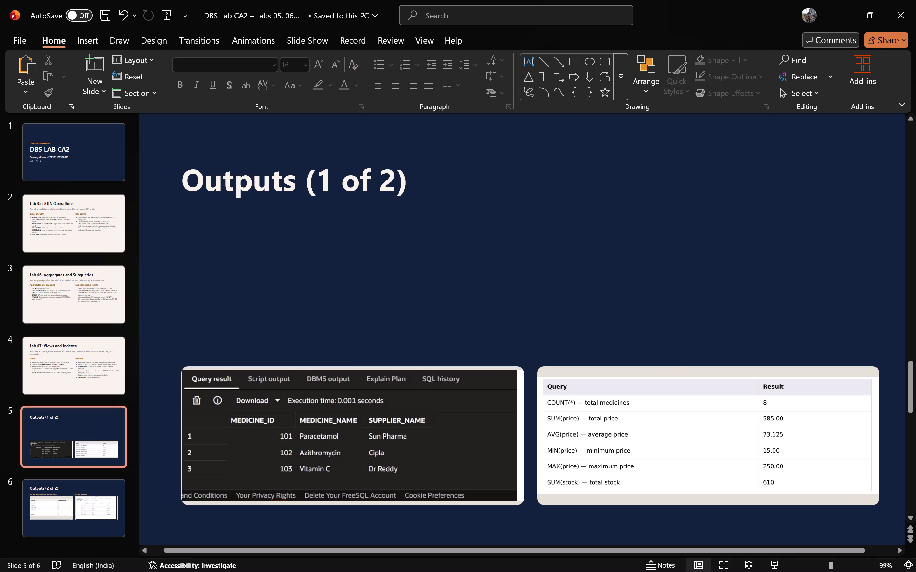
# Paste the Correlated subqueries screenshot on slide 5, scale it to about 6.23 × 11.51 cm, and place it between the title and JOIN output image.
pyautogui.hotkey('ctrl', 'v')
pyautogui.moveTo(498, 320); pyautogui.dragTo(288, 274)
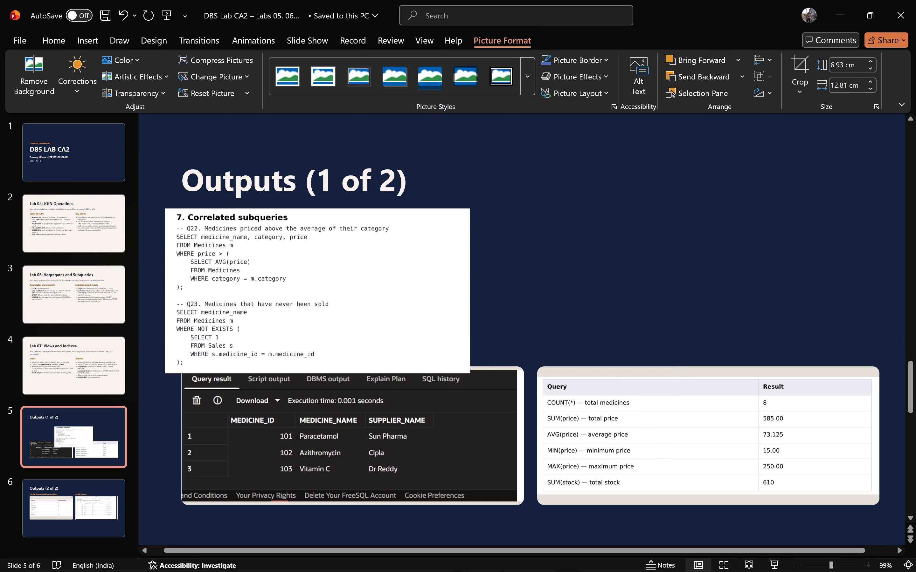
pyautogui.moveTo(288, 274); pyautogui.dragTo(314, 267)
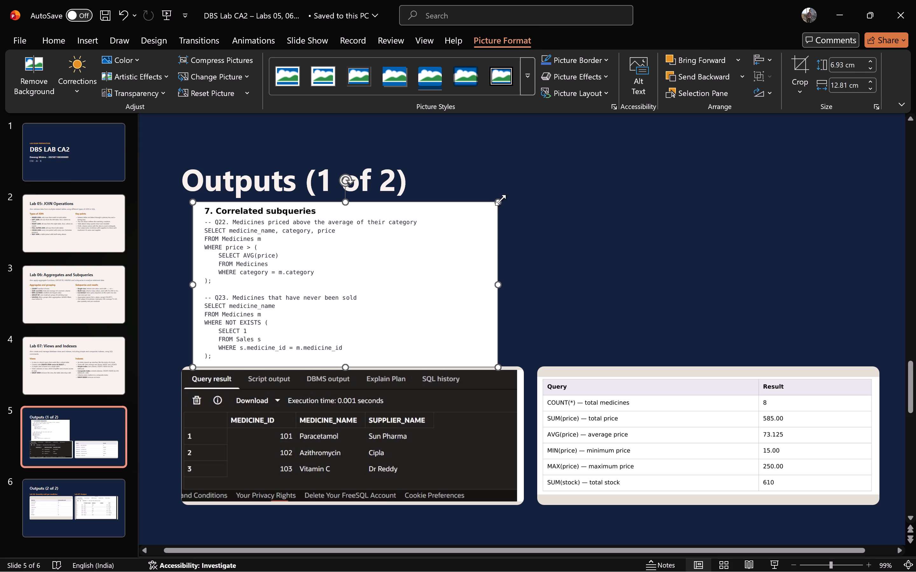
pyautogui.moveTo(497, 202); pyautogui.dragTo(475, 213)
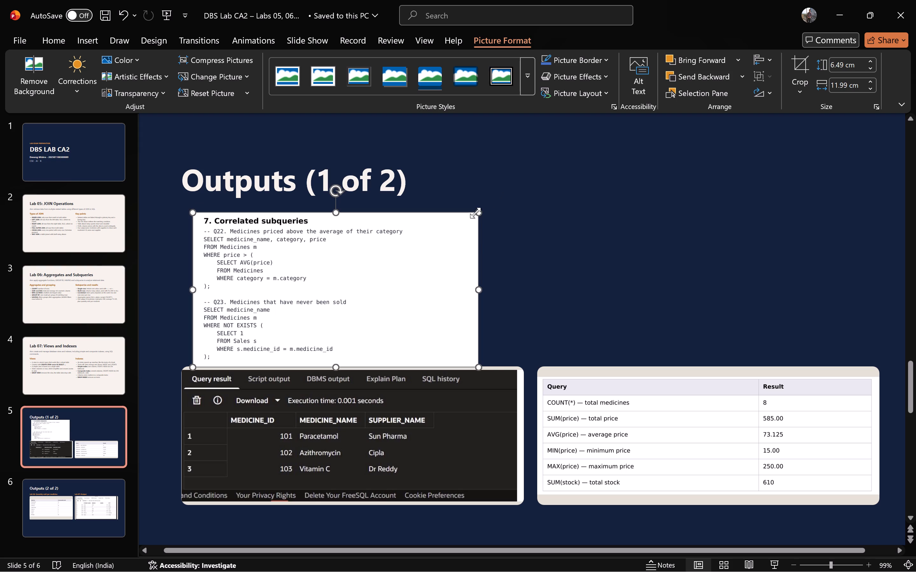
pyautogui.moveTo(391, 265); pyautogui.dragTo(390, 249)
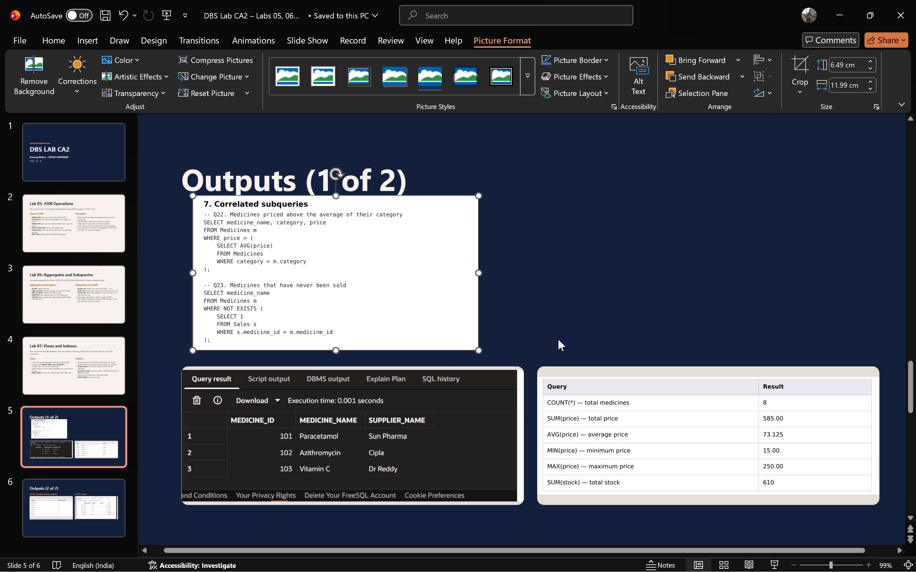
pyautogui.moveTo(478, 351); pyautogui.dragTo(466, 338)
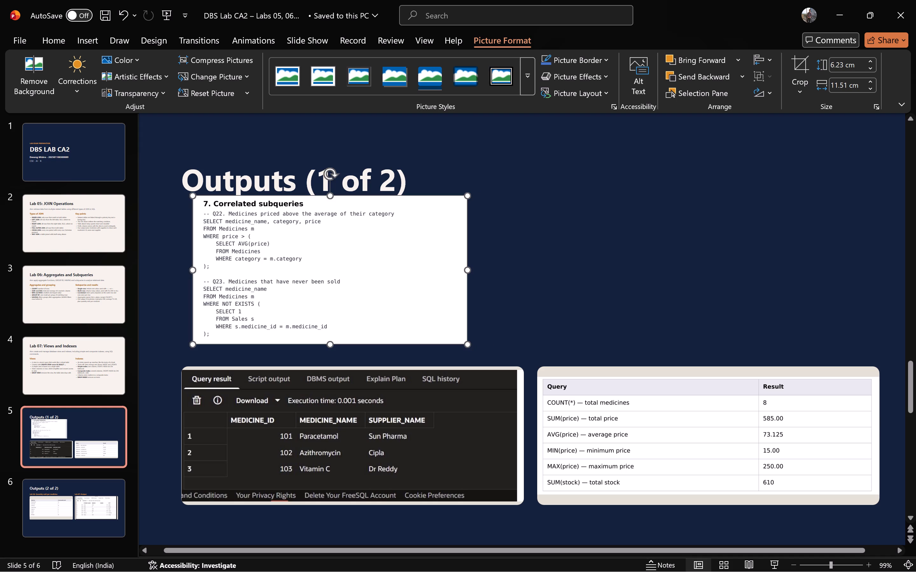
pyautogui.moveTo(388, 263); pyautogui.dragTo(405, 275)
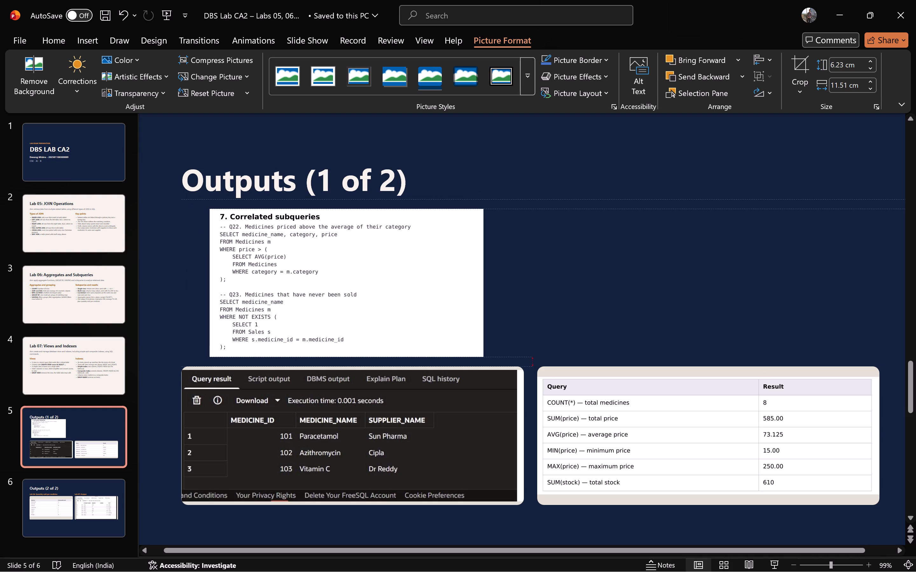
pyautogui.moveTo(405, 275); pyautogui.dragTo(406, 273)
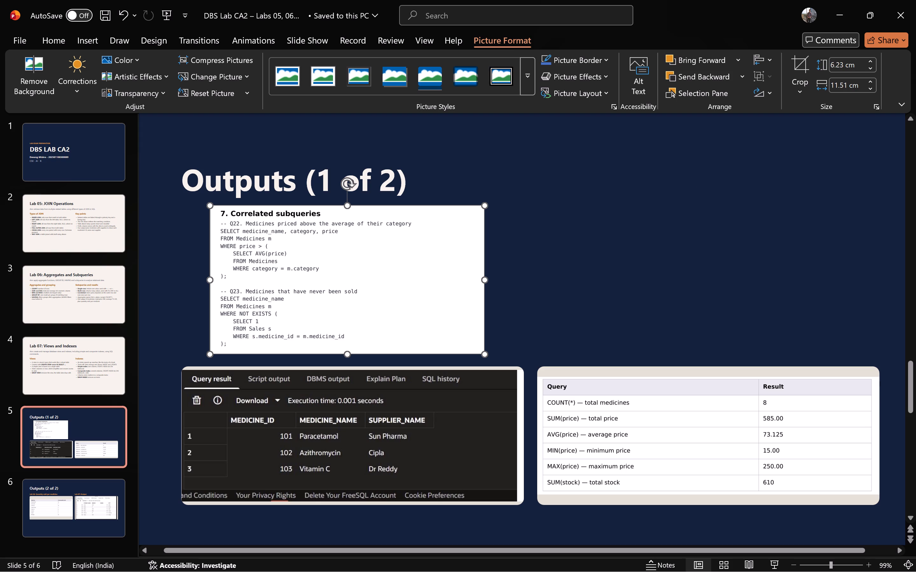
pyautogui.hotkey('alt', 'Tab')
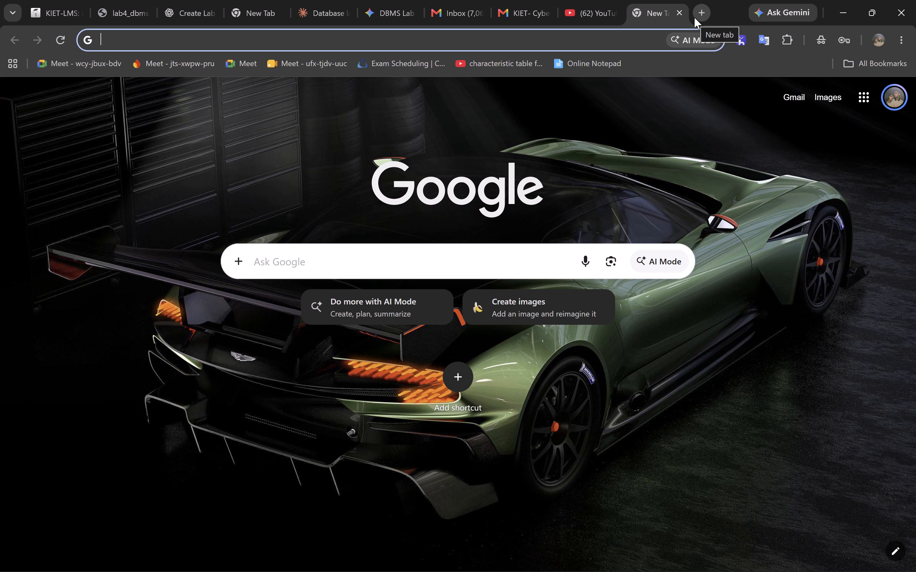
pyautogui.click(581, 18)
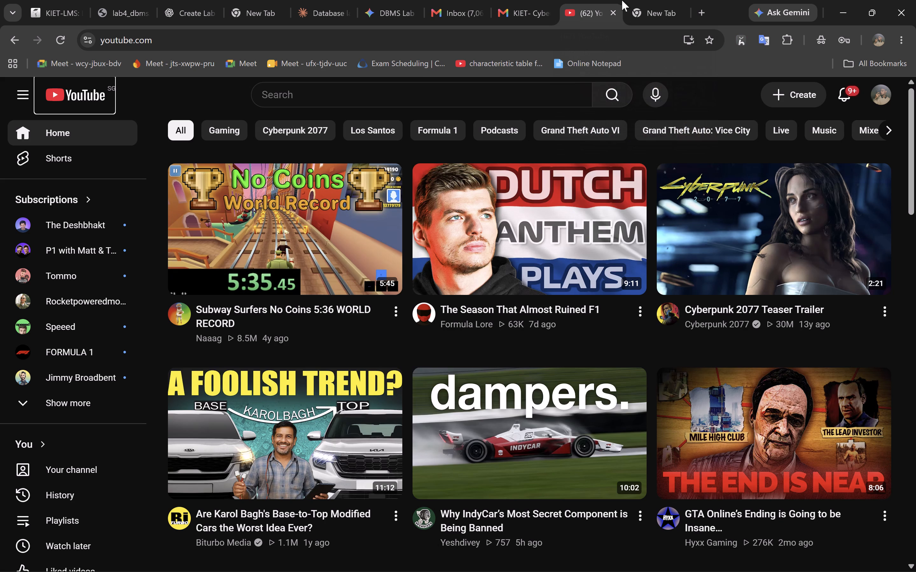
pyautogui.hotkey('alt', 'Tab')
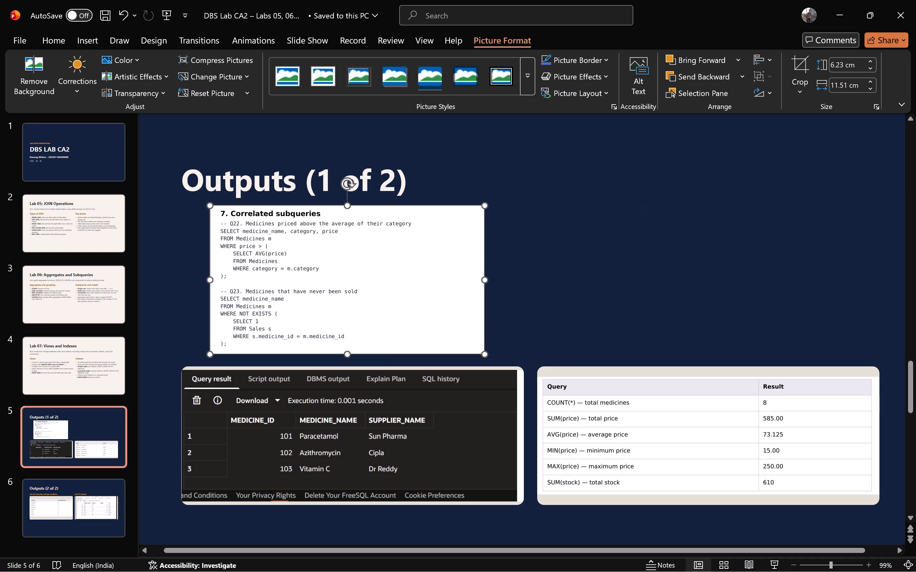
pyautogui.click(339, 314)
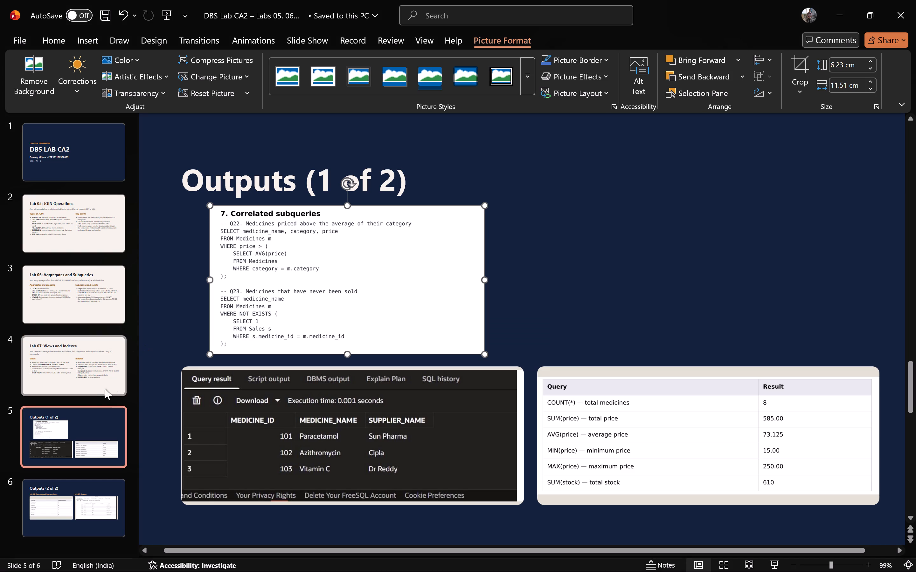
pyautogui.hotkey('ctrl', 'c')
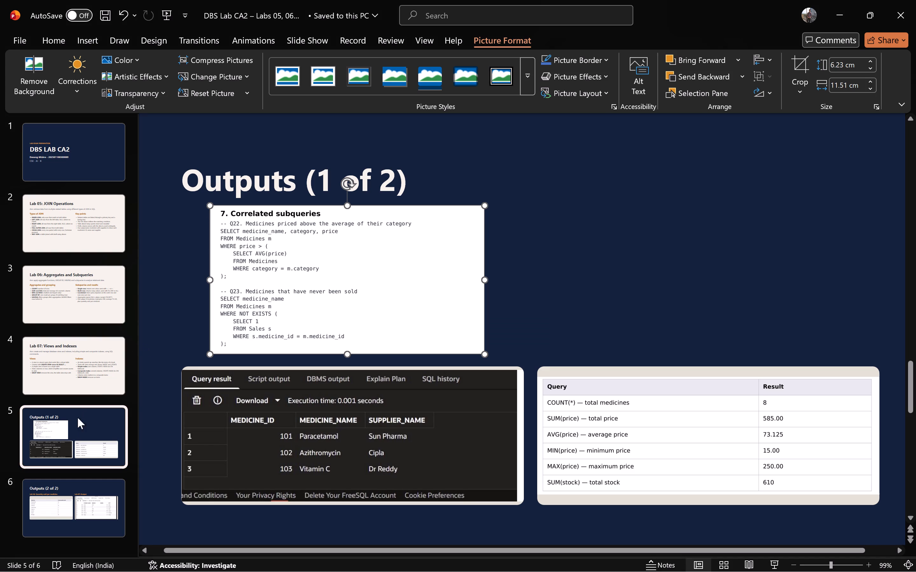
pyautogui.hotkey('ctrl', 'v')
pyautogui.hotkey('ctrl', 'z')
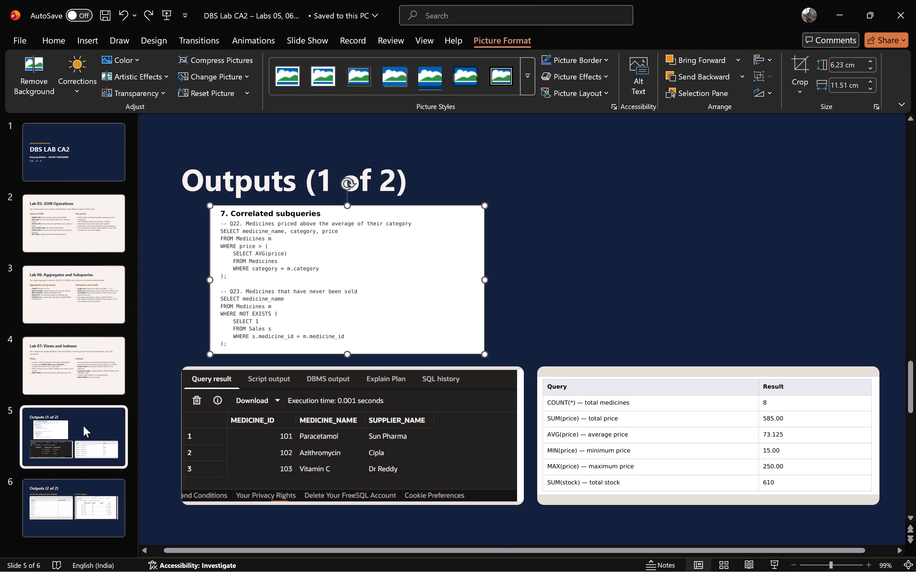
# Duplicate slide 5 by copying and pasting it directly after itself, keeping the source formatting.
pyautogui.click(83, 426)
pyautogui.hotkey('ctrl', 'c')
pyautogui.hotkey('ctrl', 'v')
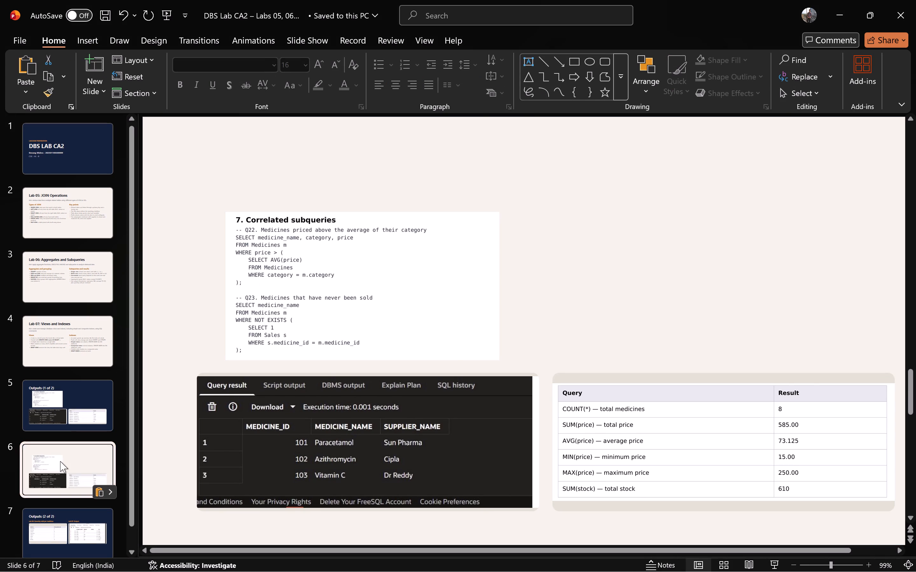
pyautogui.click(60, 461)
pyautogui.click(112, 490)
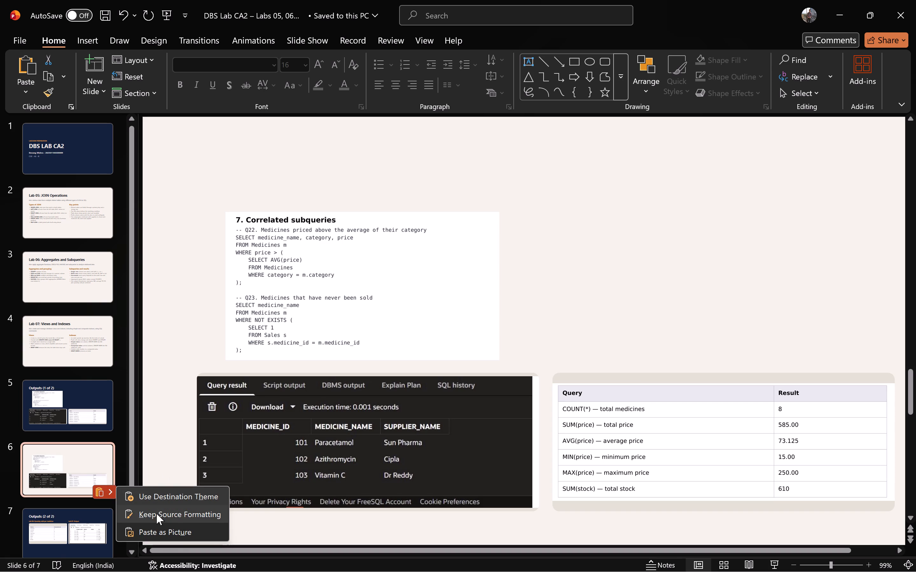
pyautogui.click(156, 514)
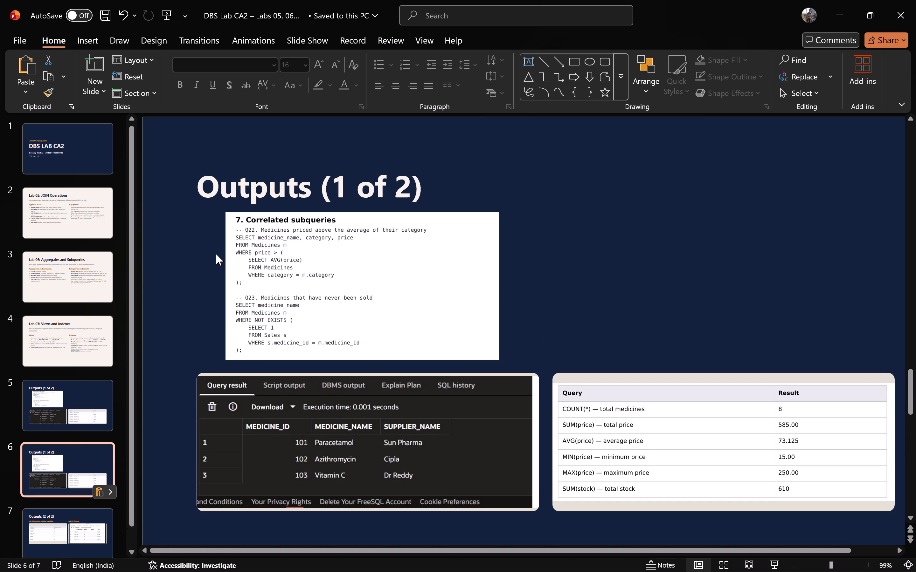
# Clear slide 6 completely by deleting its title, query screenshot, output images, backing shapes and the empty title placeholder.
pyautogui.doubleClick(199, 252)
pyautogui.moveTo(182, 146); pyautogui.dragTo(838, 515)
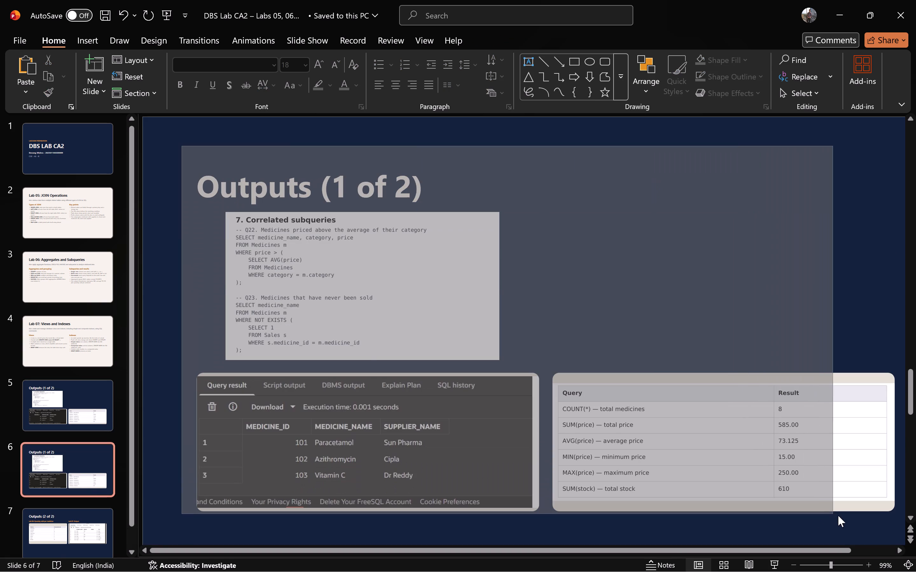
pyautogui.moveTo(838, 515); pyautogui.dragTo(891, 519)
pyautogui.press('Delete')
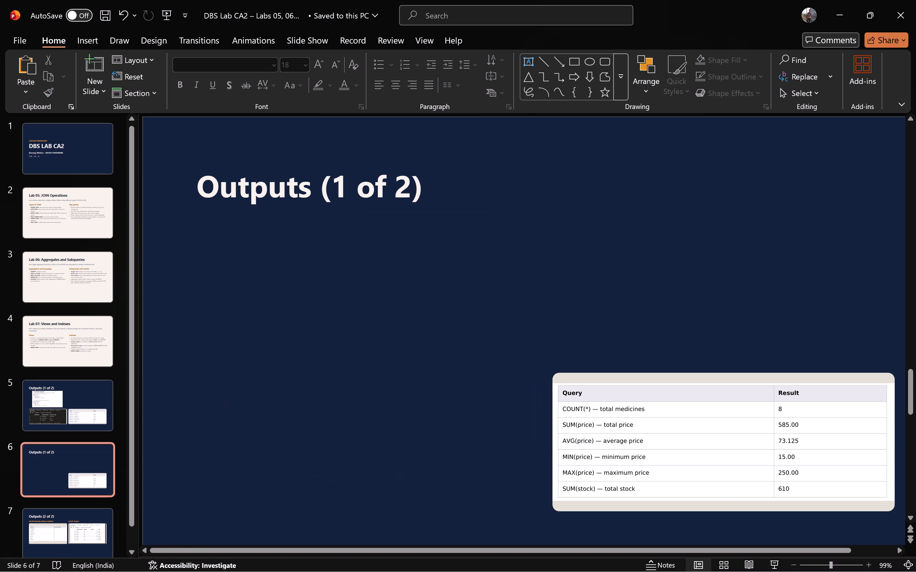
pyautogui.click(721, 435)
pyautogui.keyDown('shift'); pyautogui.click(296, 180); pyautogui.keyUp('shift')
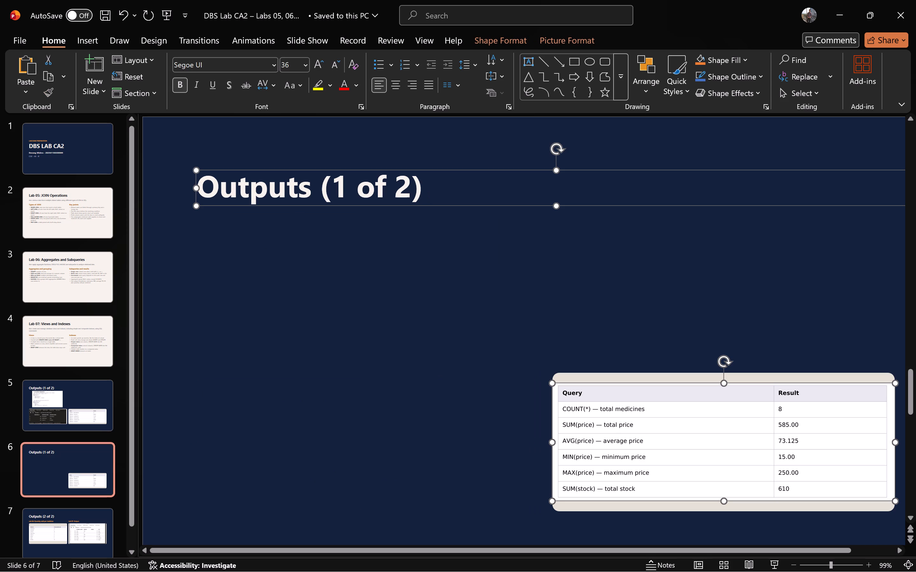
pyautogui.press('Delete')
pyautogui.doubleClick(686, 385)
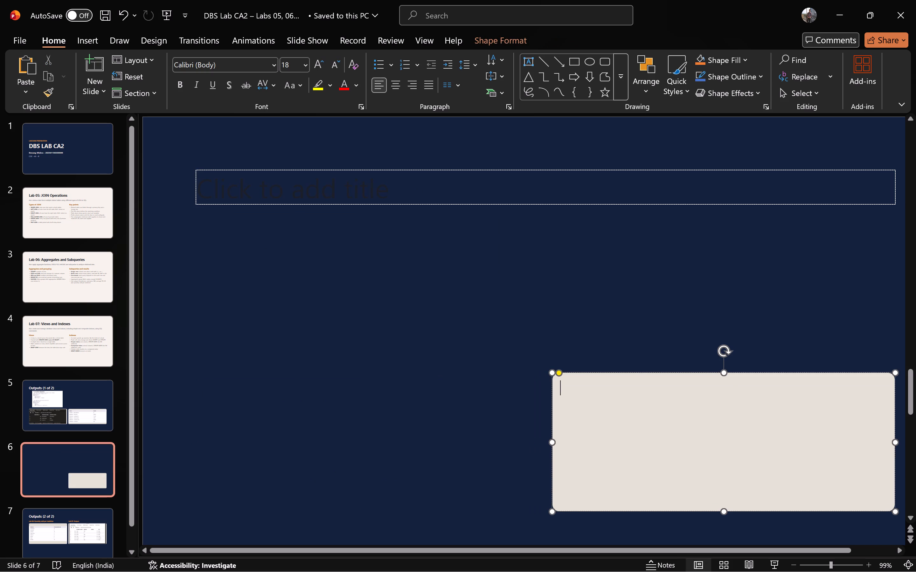
pyautogui.press('Delete')
pyautogui.click(650, 375)
pyautogui.press('Delete')
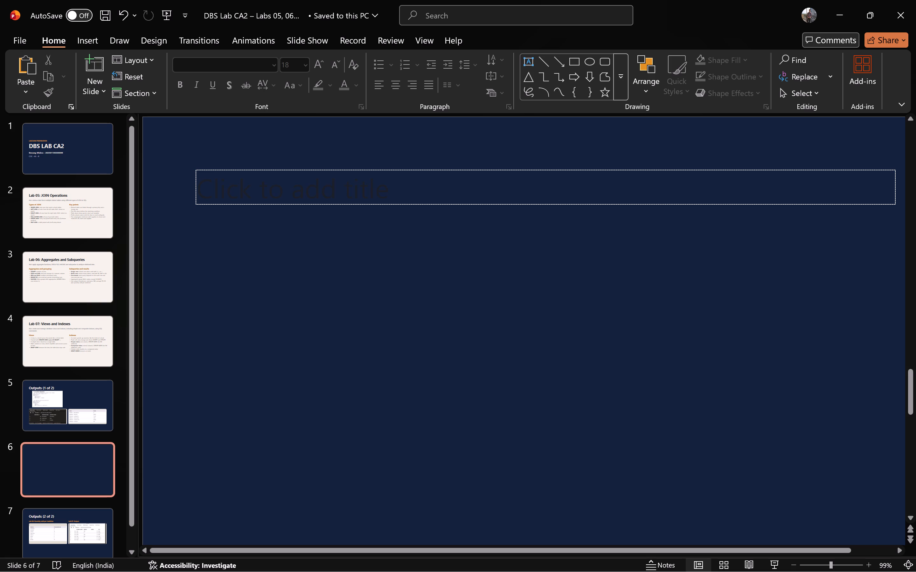
pyautogui.click(557, 206)
pyautogui.press('Delete')
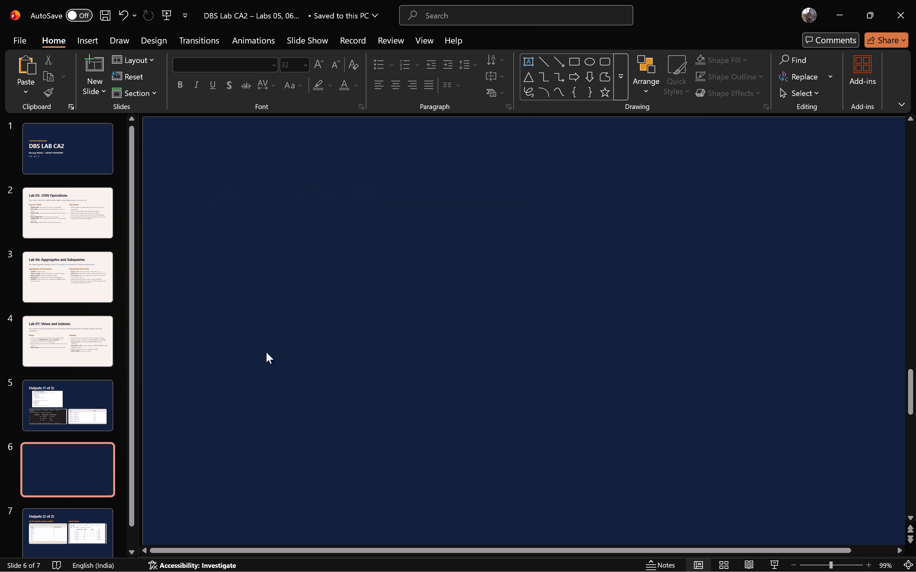
# Copy the Correlated subqueries screenshot from slide 5 onto blank slide 6 and place it in the slide's upper-left area.
pyautogui.click(61, 418)
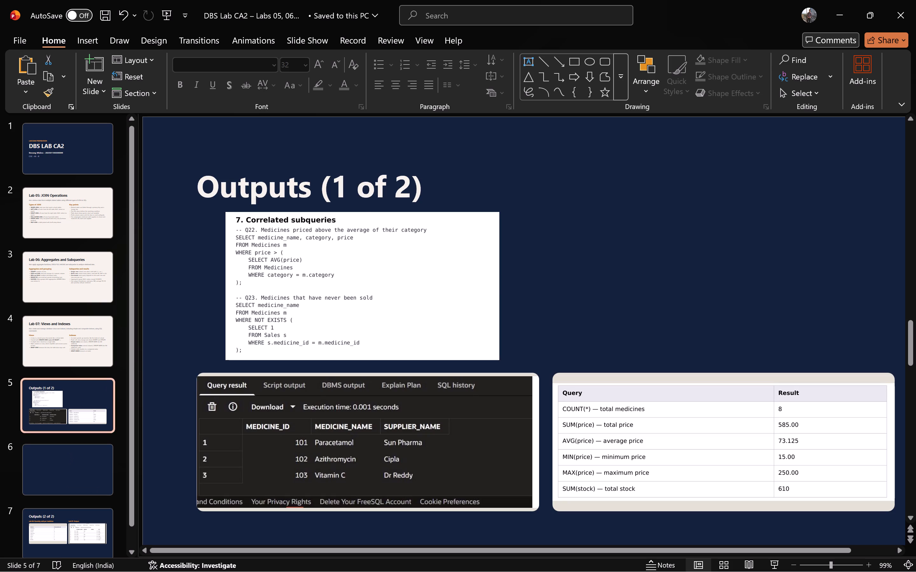
pyautogui.click(260, 284)
pyautogui.hotkey('ctrl', 'c')
pyautogui.click(28, 480)
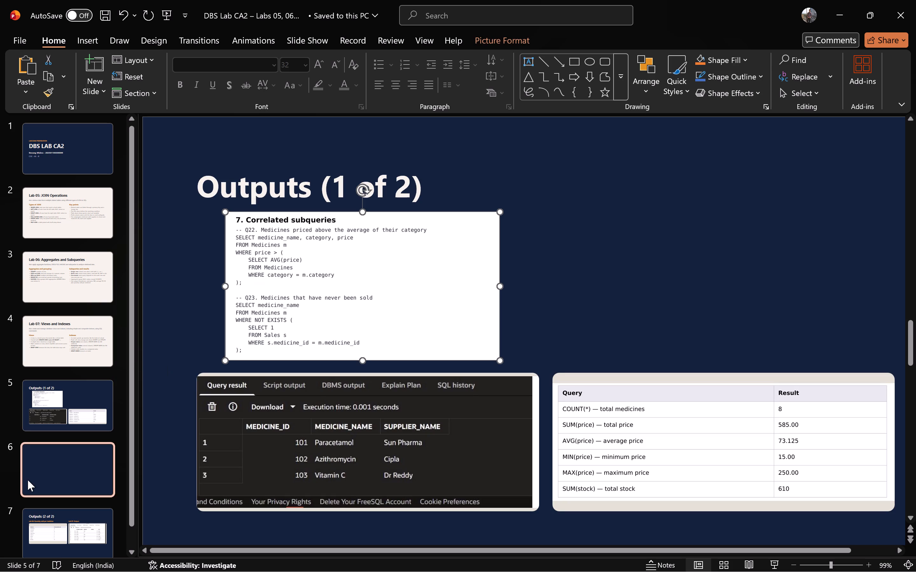
pyautogui.hotkey('ctrl', 'v')
pyautogui.moveTo(347, 250); pyautogui.dragTo(288, 180)
# On slide 5, delete the Correlated subqueries screenshot and move both output images with their backing shapes up toward the title.
pyautogui.click(66, 392)
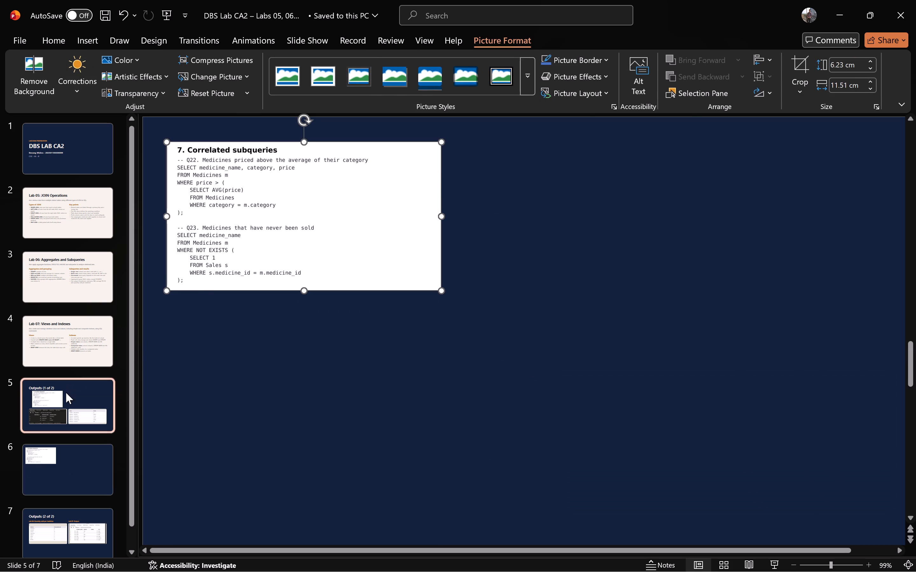
pyautogui.click(274, 305)
pyautogui.press('Delete')
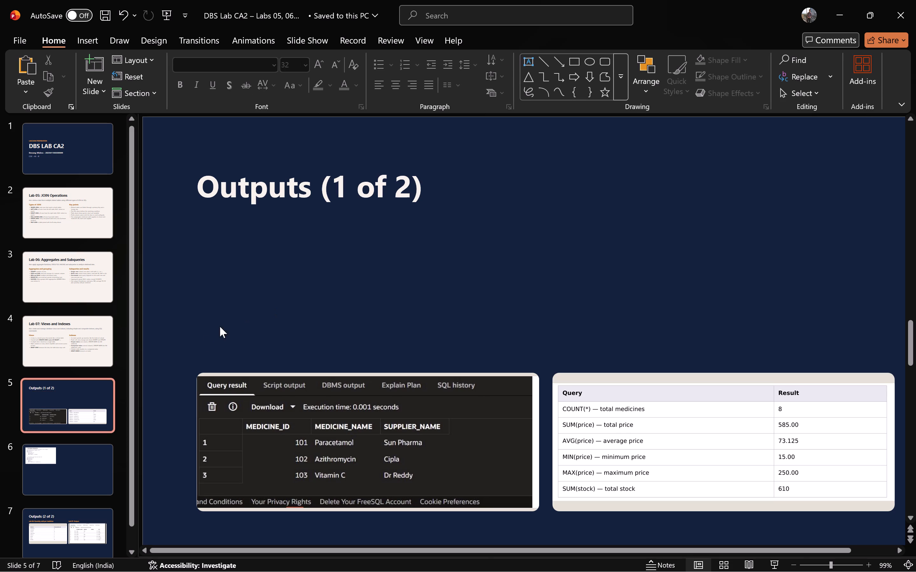
pyautogui.moveTo(171, 358); pyautogui.dragTo(898, 516)
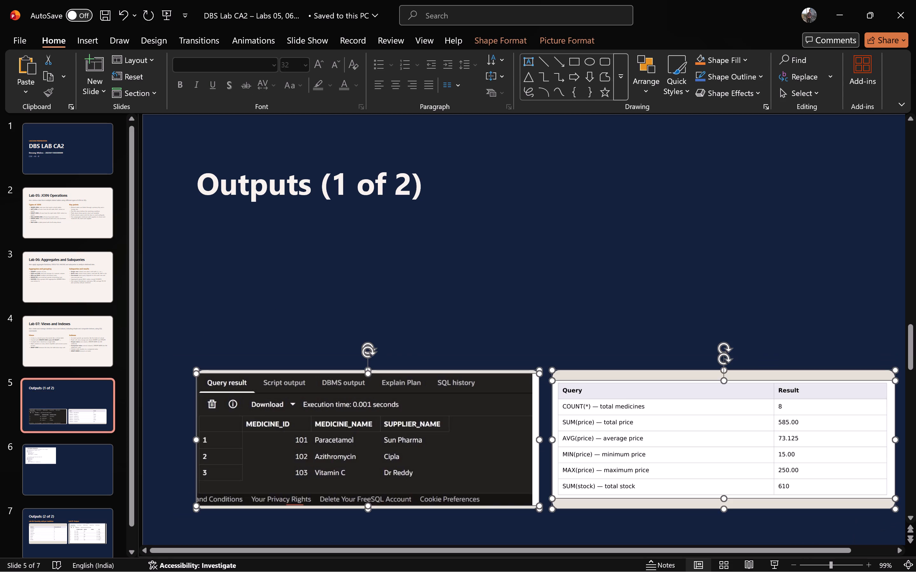
pyautogui.moveTo(592, 449); pyautogui.dragTo(572, 351)
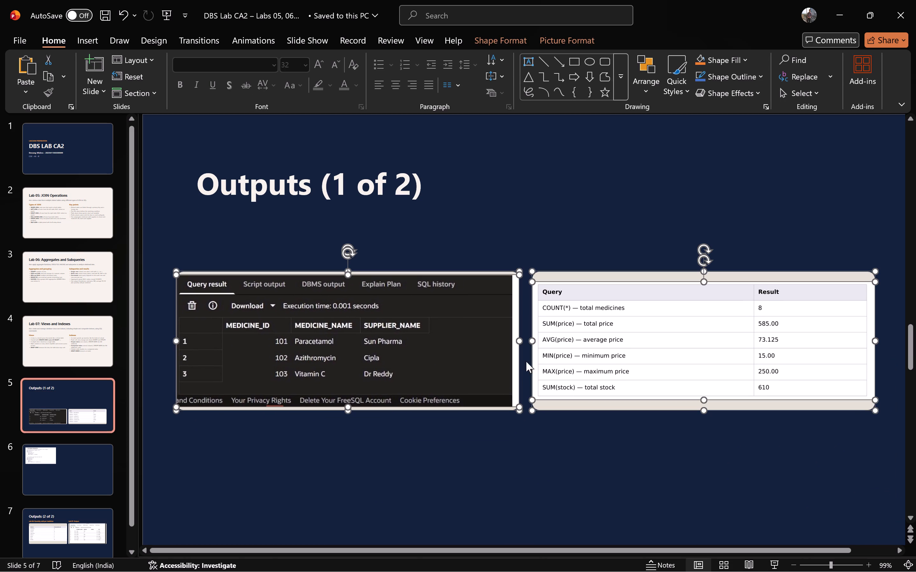
# Move the slide holding the Correlated subqueries screenshot to the end of the presentation, after Outputs (2 of 2).
pyautogui.moveTo(60, 473); pyautogui.dragTo(52, 533)
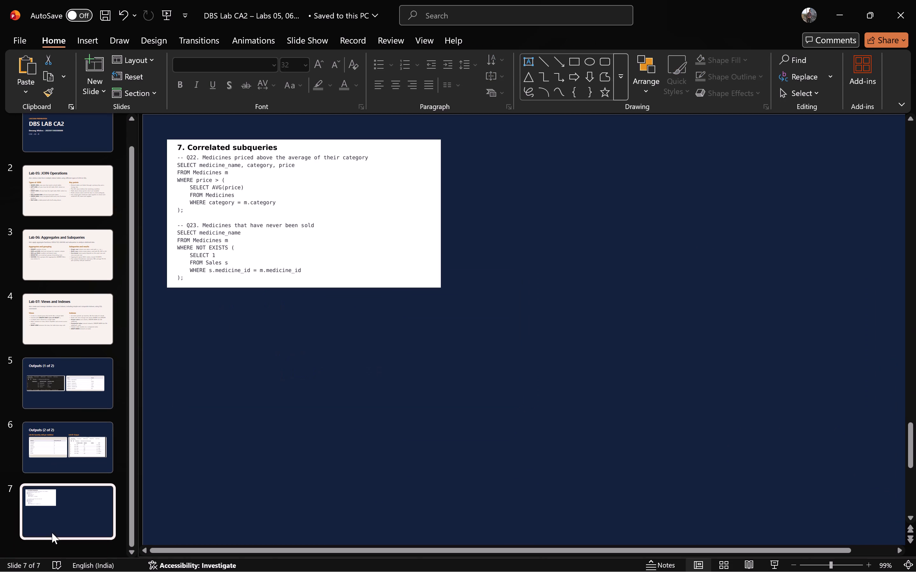
pyautogui.click(52, 533)
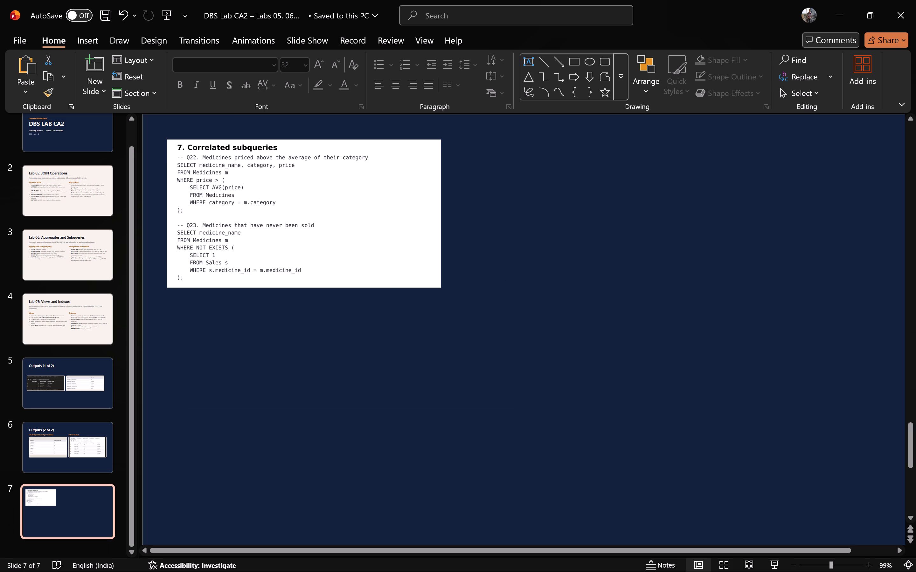
# Switch to the Lab 06 PDF in Edge, look back through its SQL queries on pages 5 and 4, and close it.
pyautogui.hotkey('alt', 'Tab')
pyautogui.hotkey('alt', 'Tab')
pyautogui.scroll(1, 425, 296)
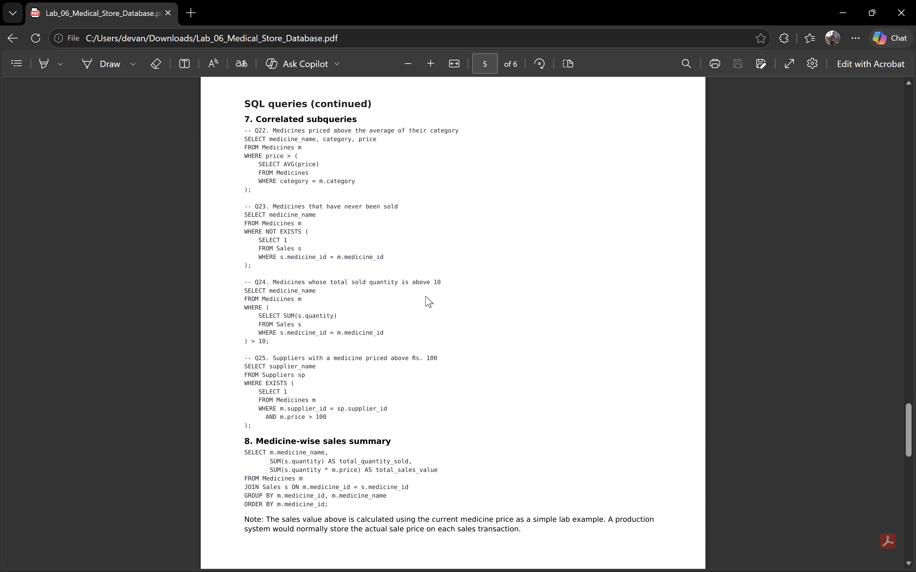
pyautogui.scroll(2, 425, 296)
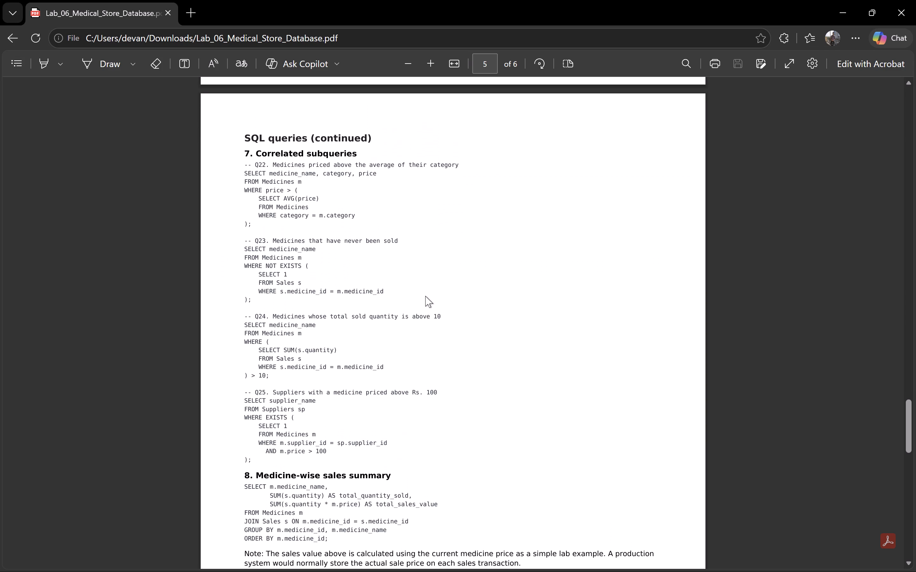
pyautogui.scroll(3, 425, 296)
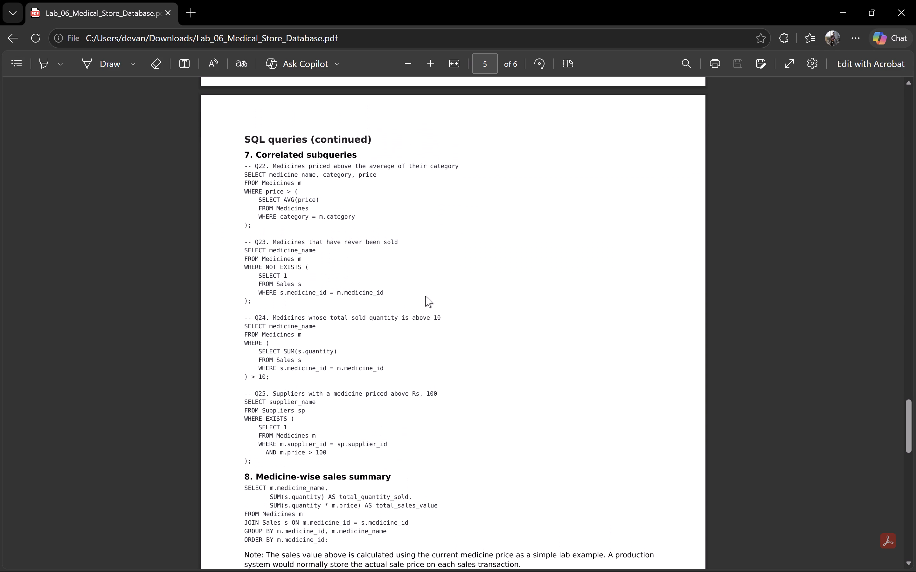
pyautogui.scroll(3, 425, 296)
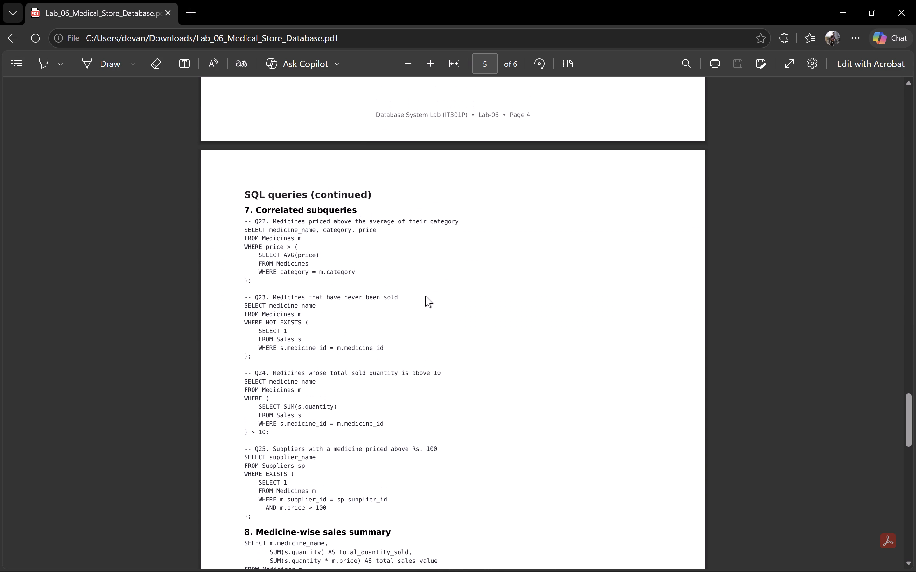
pyautogui.scroll(4, 425, 296)
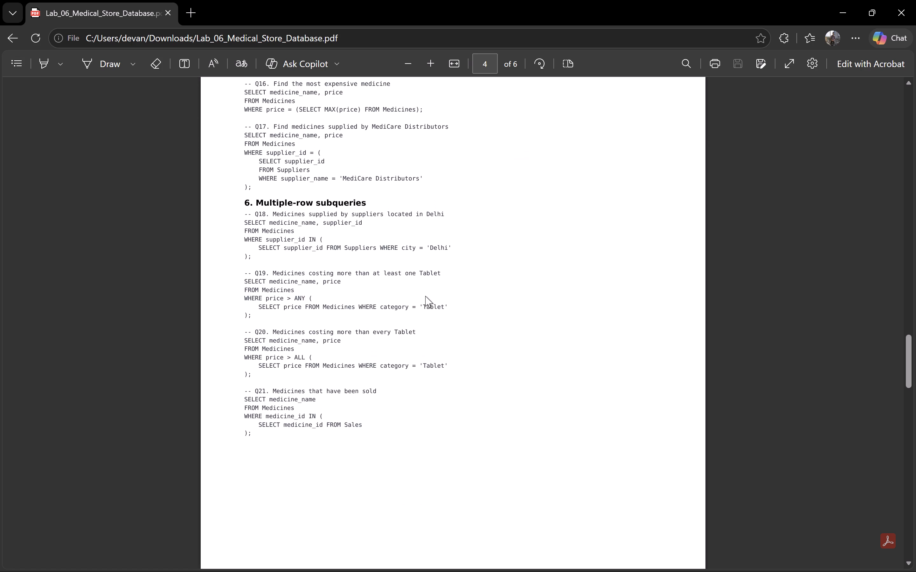
pyautogui.scroll(1, 425, 296)
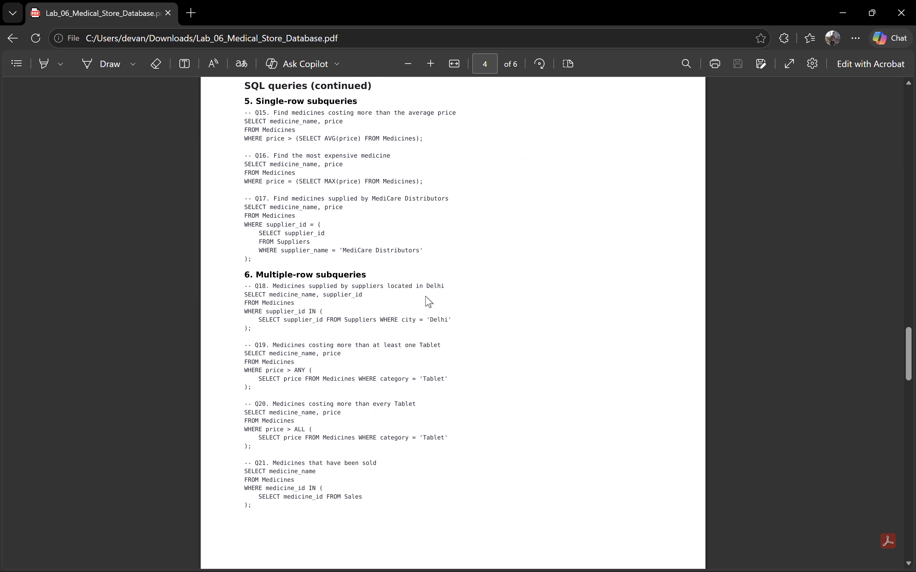
pyautogui.scroll(1, 425, 296)
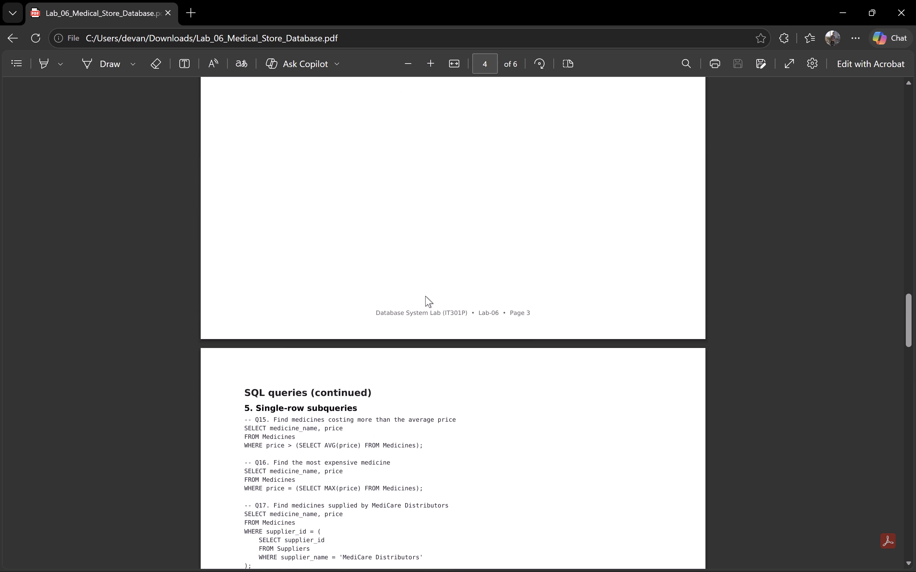
pyautogui.scroll(2, 425, 296)
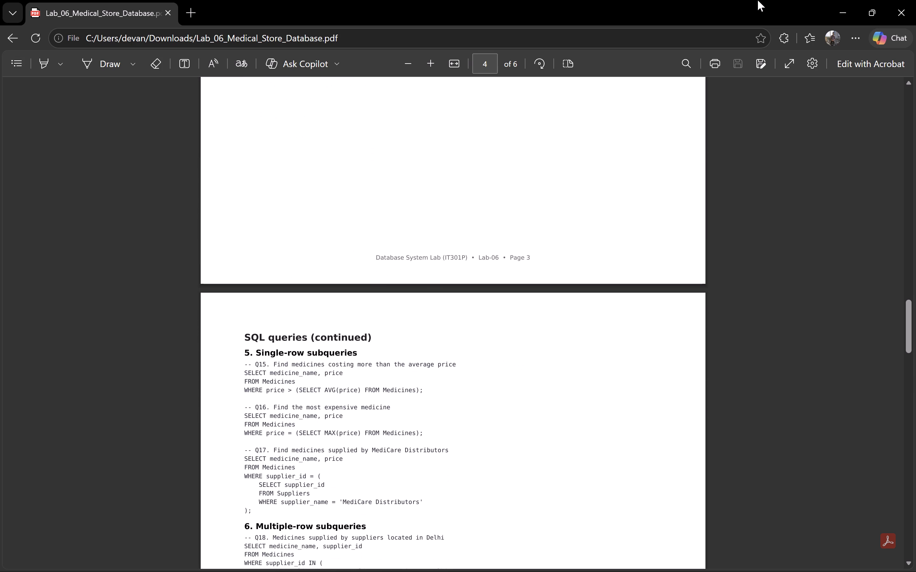
pyautogui.click(915, 0)
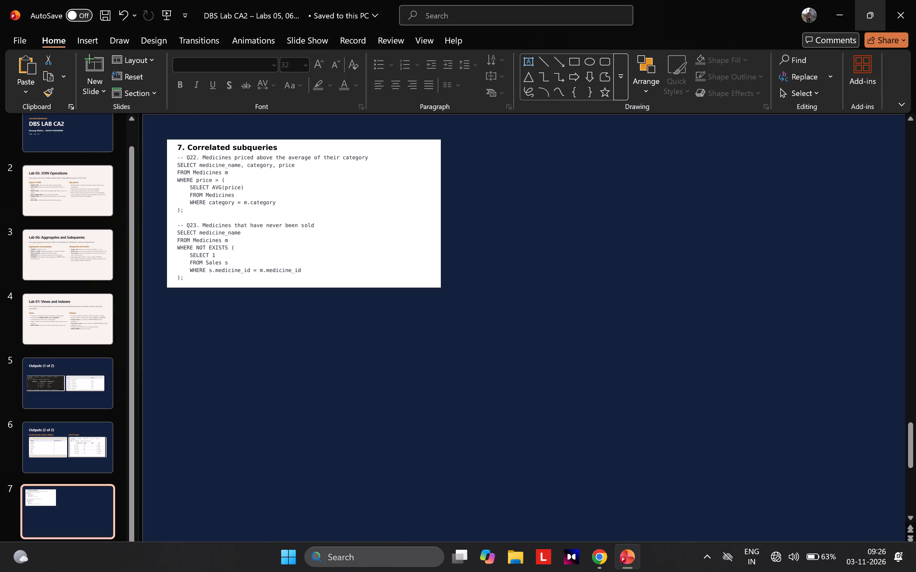
# Search the computer for "lab" and open the lab7_dbms document in Word.
pyautogui.click(400, 556)
pyautogui.write('lab')
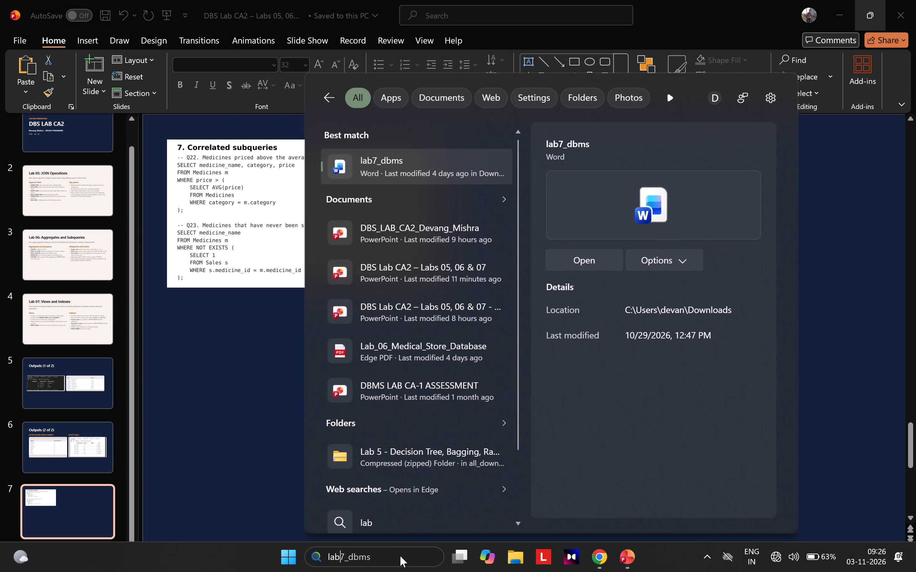
pyautogui.click(371, 162)
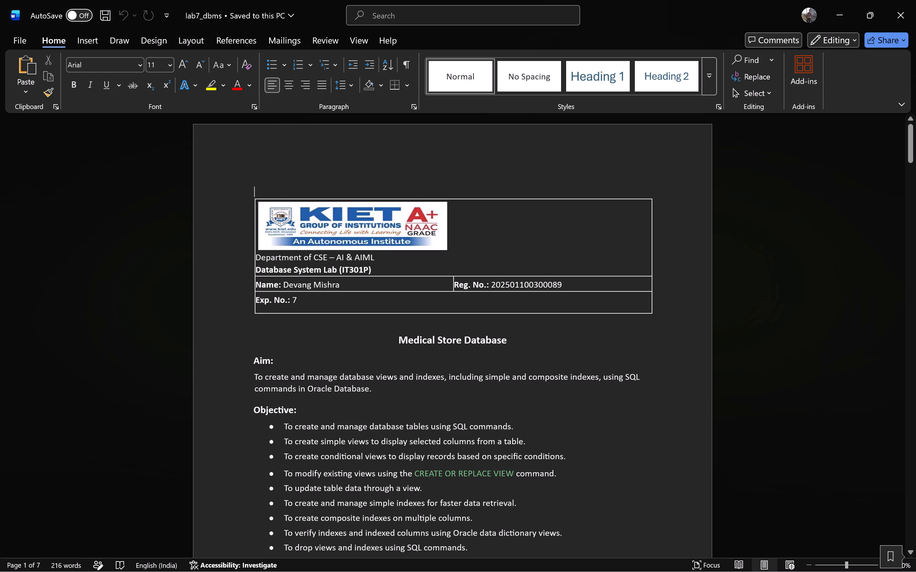
# Copy the SQL Worksheet screenshot with the STUDENT and COURSE table queries from below the document's SQL queries heading.
pyautogui.scroll(-6, 360, 301)
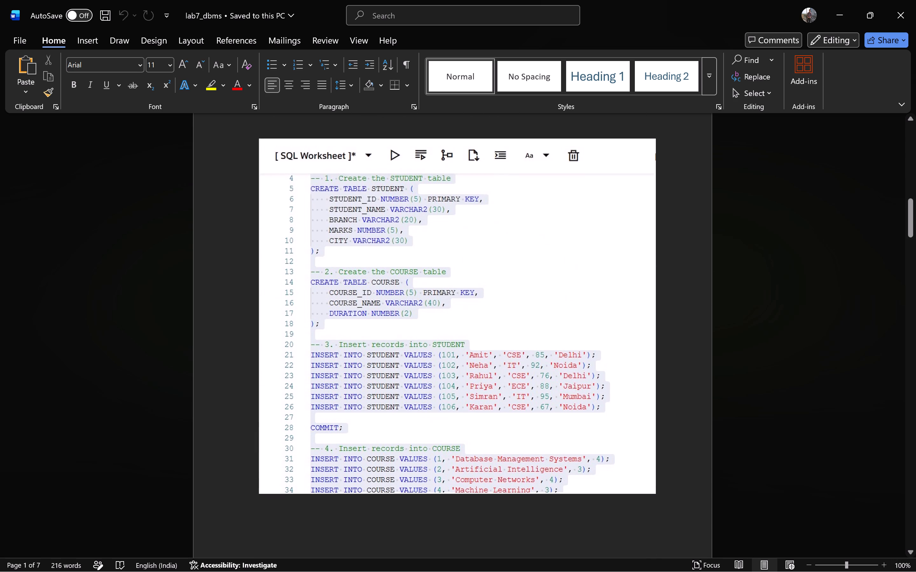
pyautogui.scroll(-2, 360, 301)
pyautogui.scroll(2, 360, 301)
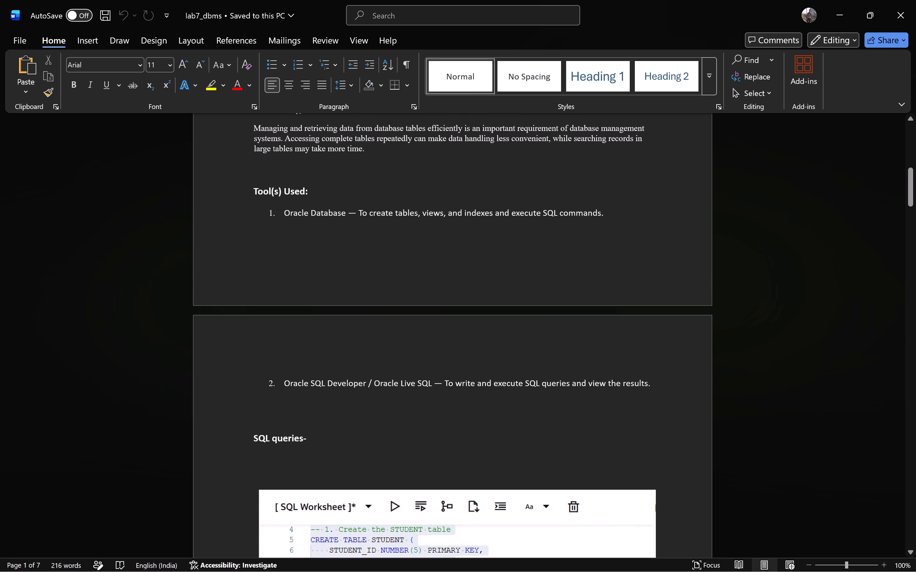
pyautogui.scroll(-5, 360, 301)
pyautogui.scroll(1, 360, 301)
pyautogui.click(360, 301)
pyautogui.hotkey('ctrl', 'c')
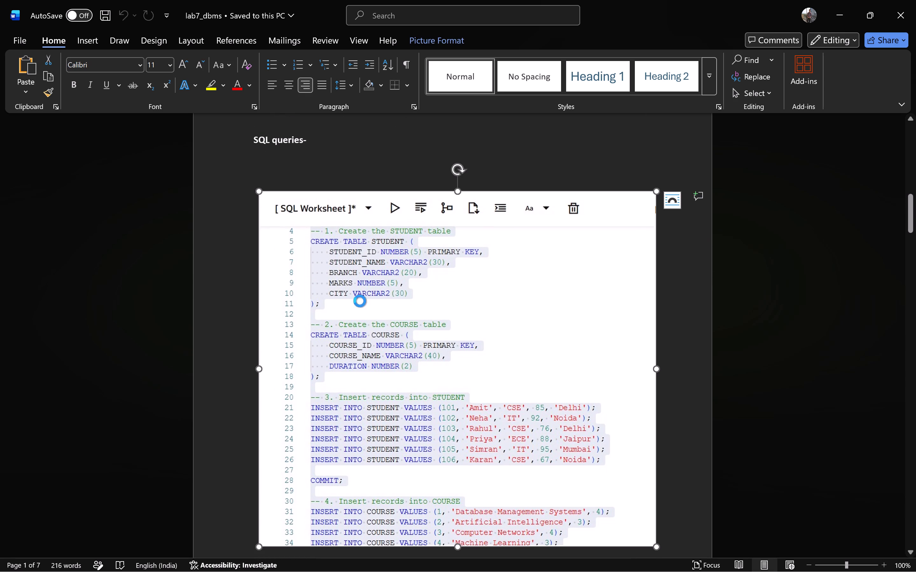
# Paste the SQL Worksheet screenshot on slide 7 in PowerPoint, scale it to about two-thirds, and place it right of the Correlated subqueries screenshot.
pyautogui.hotkey('alt', 'Tab')
pyautogui.hotkey('alt', 'Tab')
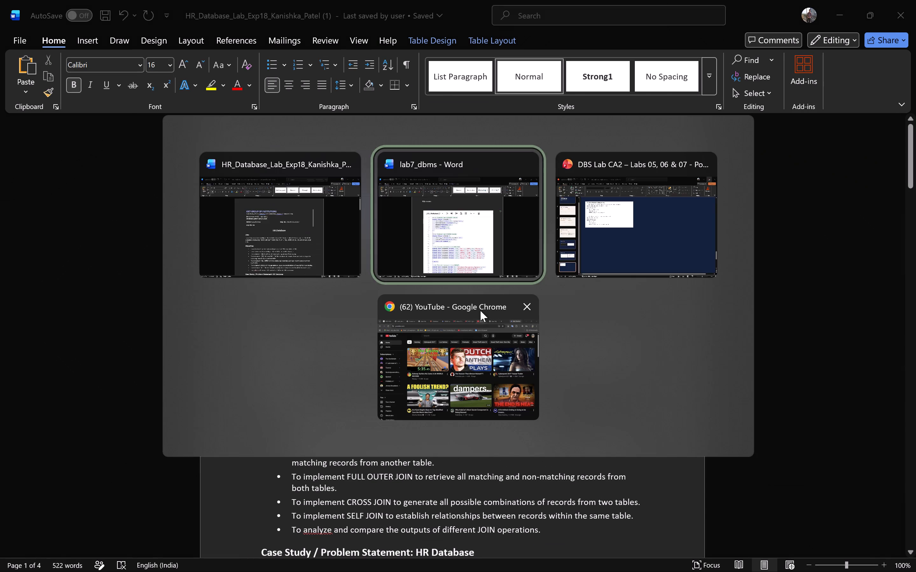
pyautogui.hotkey('alt', 'Tab')
pyautogui.hotkey('ctrl', 'v')
pyautogui.moveTo(502, 334); pyautogui.dragTo(649, 317)
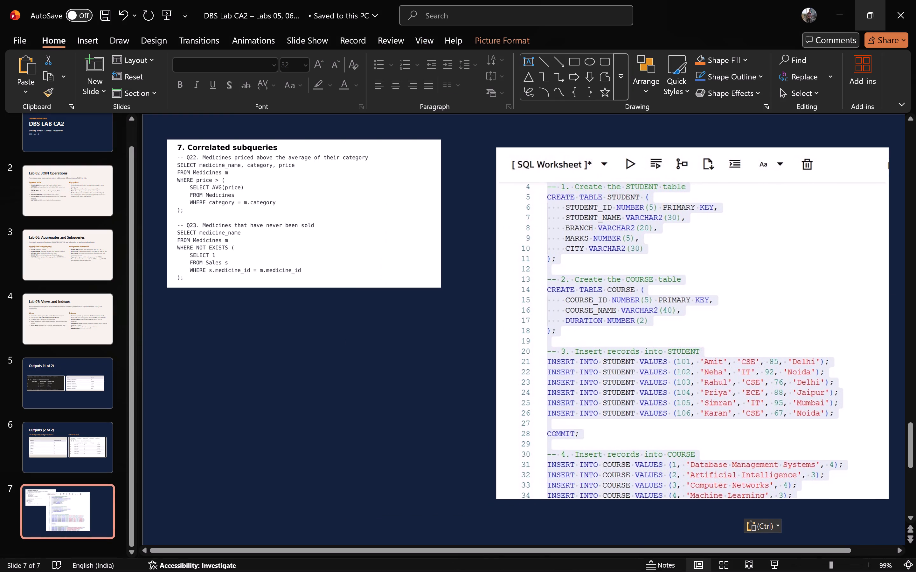
pyautogui.moveTo(649, 317); pyautogui.dragTo(628, 313)
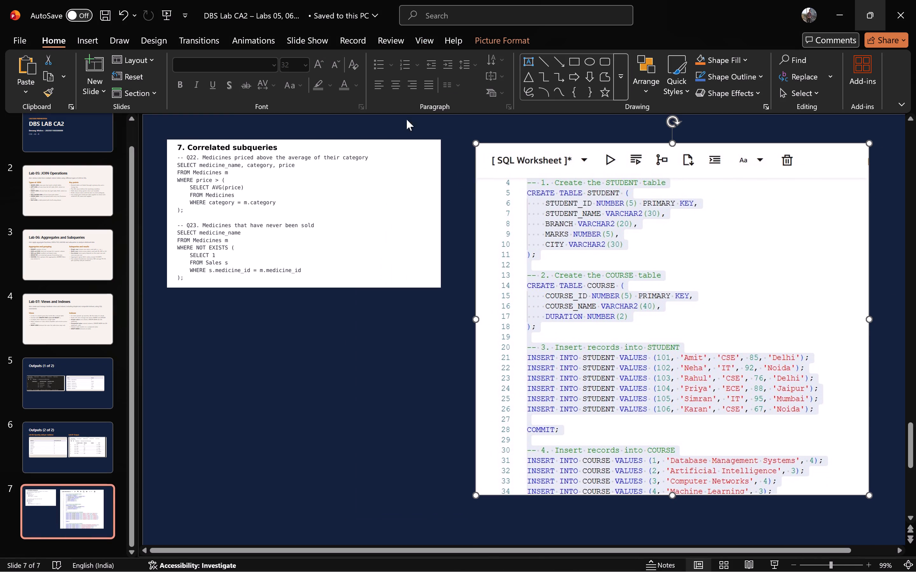
pyautogui.moveTo(473, 144); pyautogui.dragTo(617, 261)
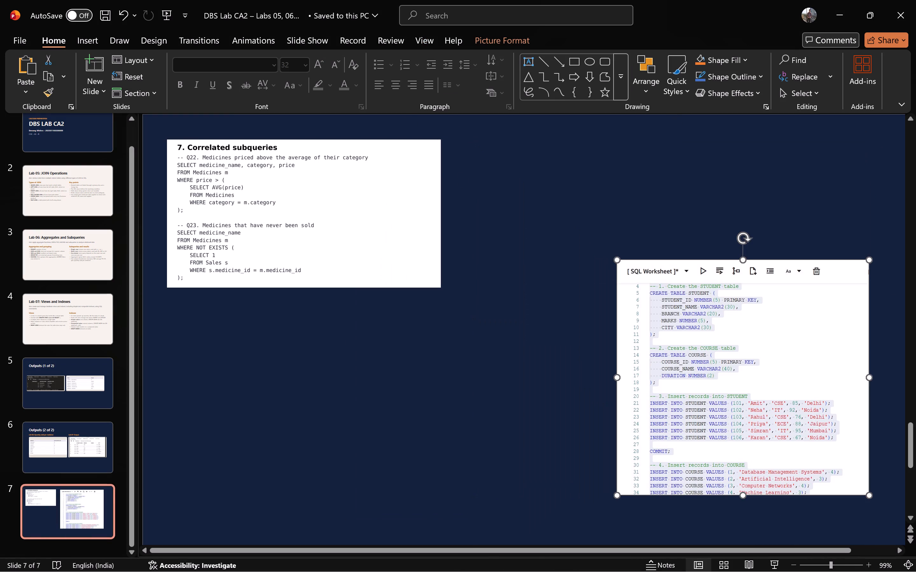
pyautogui.moveTo(744, 397); pyautogui.dragTo(603, 271)
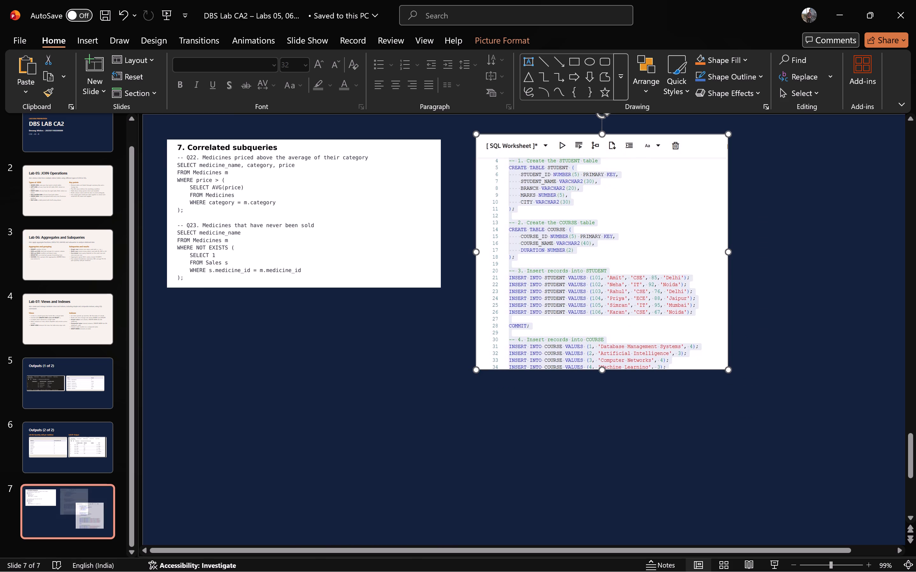
# Switch to the HR_Database_Lab_Exp18 document in Word, look through its objectives and SQL Queries section, and close it.
pyautogui.hotkey('alt', 'Tab')
pyautogui.scroll(-5, 603, 271)
pyautogui.scroll(1, 603, 271)
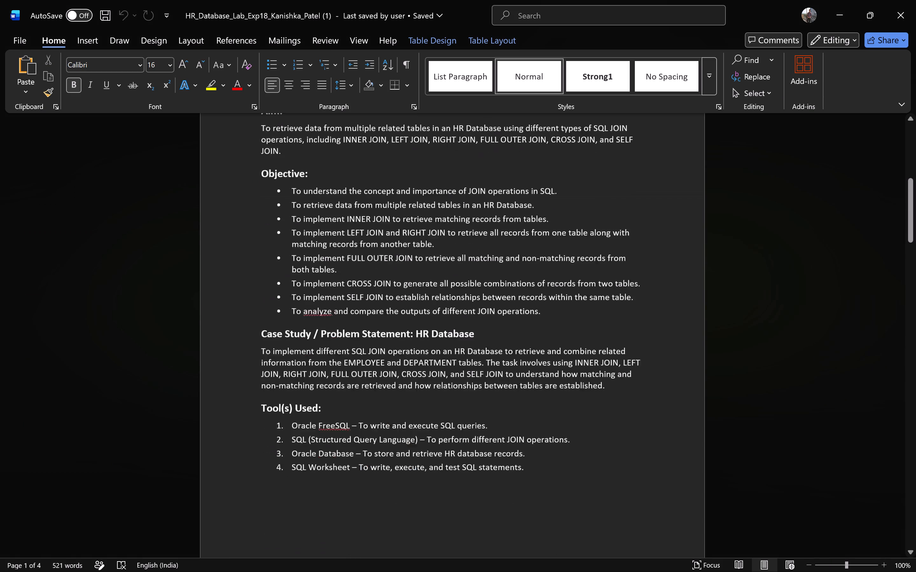
pyautogui.scroll(1, 603, 271)
pyautogui.scroll(-6, 603, 271)
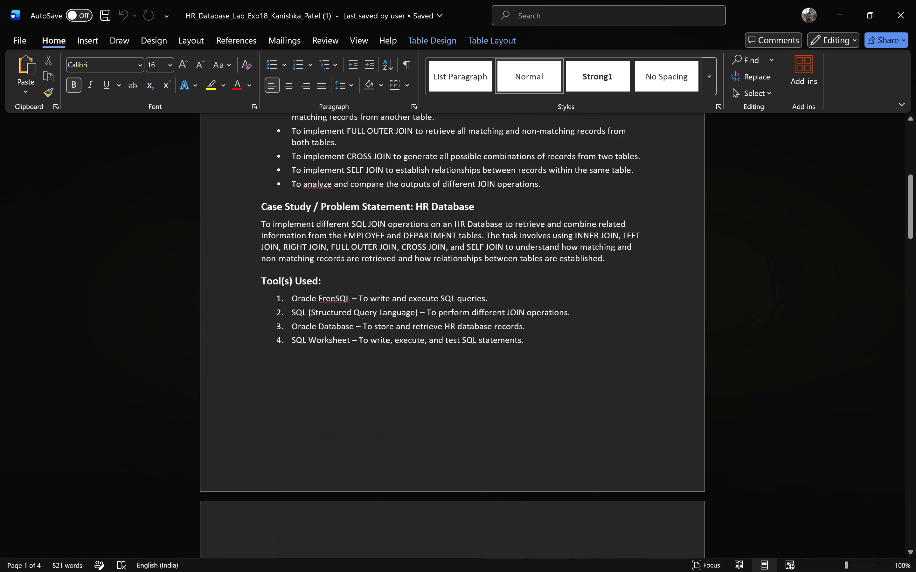
pyautogui.scroll(-2, 603, 271)
pyautogui.scroll(4, 603, 271)
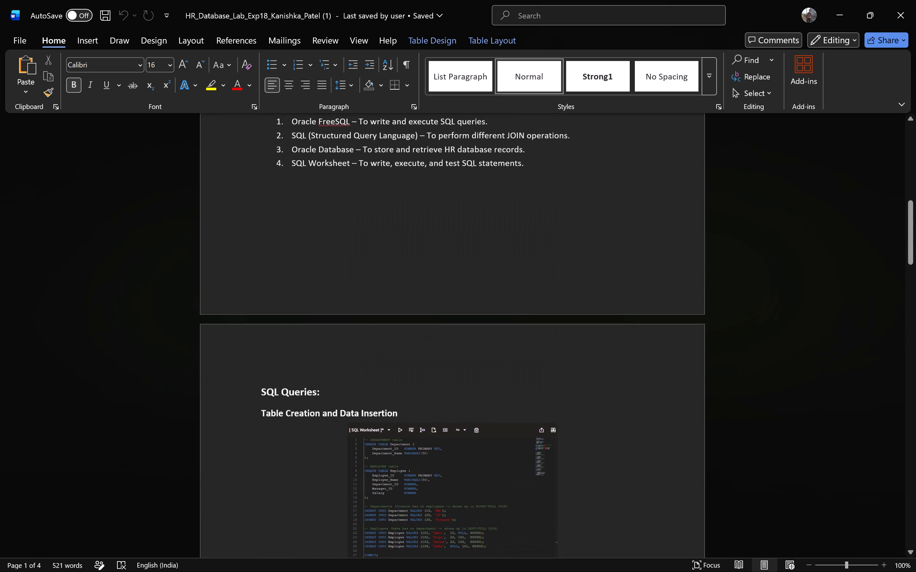
pyautogui.click(915, 0)
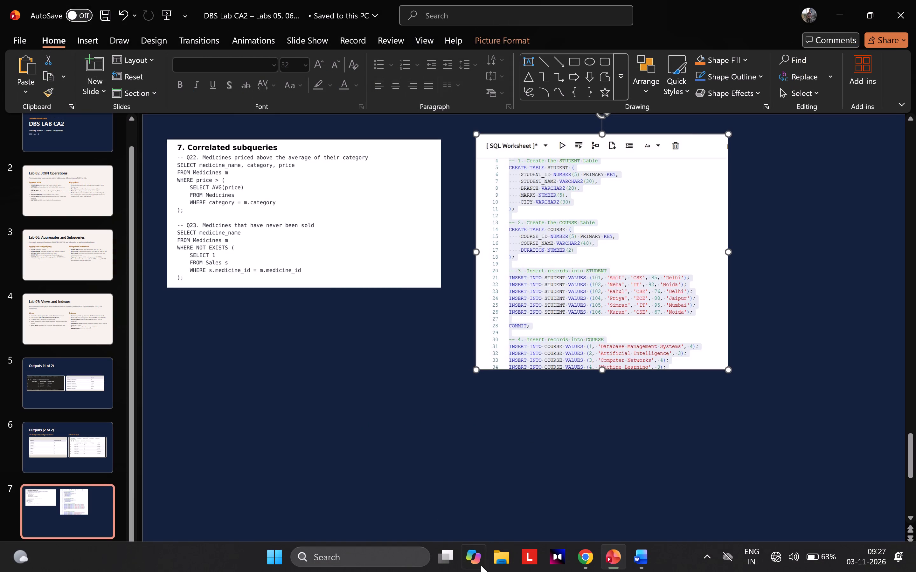
# In the lab7_dbms document in Word, copy the second SQL screenshot, covering lines 34 to 63 with the view queries.
pyautogui.click(643, 554)
pyautogui.scroll(-6, 469, 365)
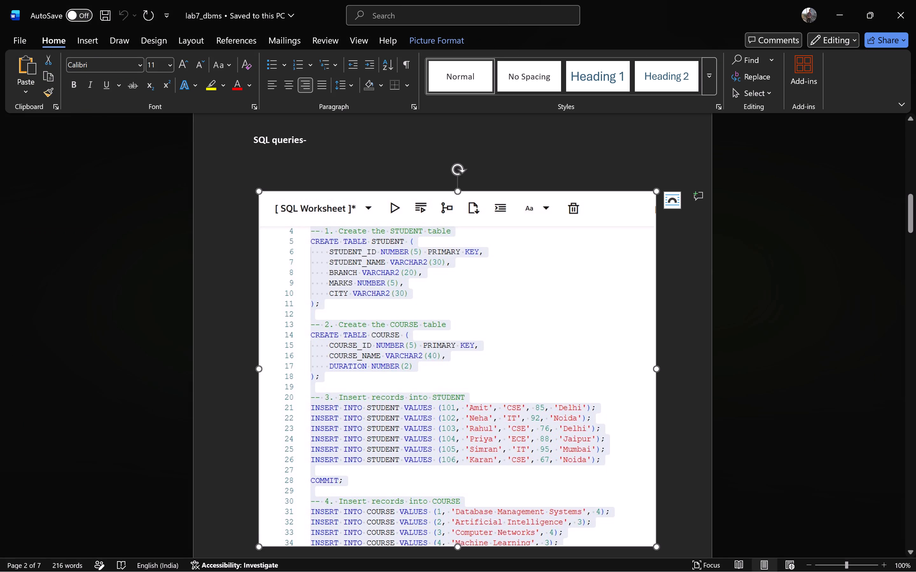
pyautogui.scroll(-2, 469, 365)
pyautogui.click(254, 353)
pyautogui.scroll(-3, 254, 353)
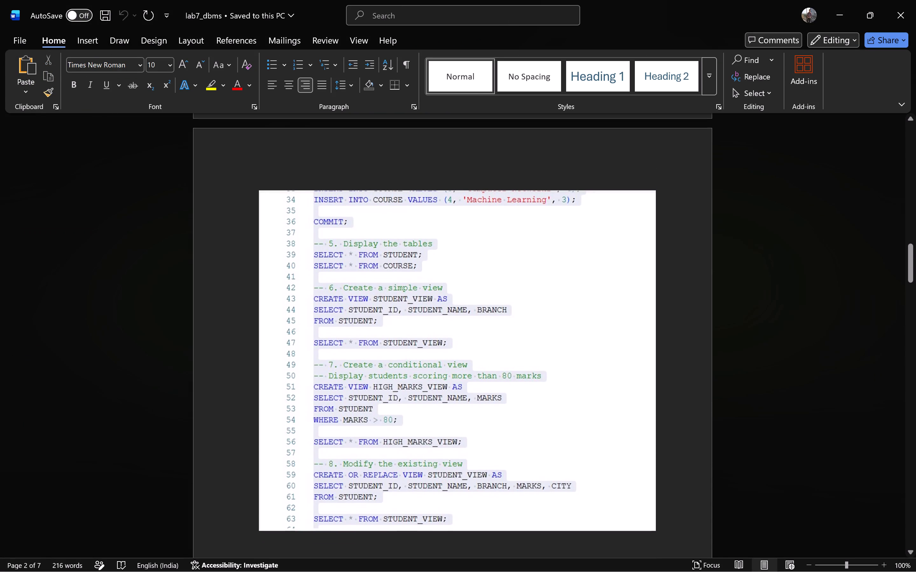
pyautogui.scroll(-2, 254, 353)
pyautogui.rightClick(420, 286)
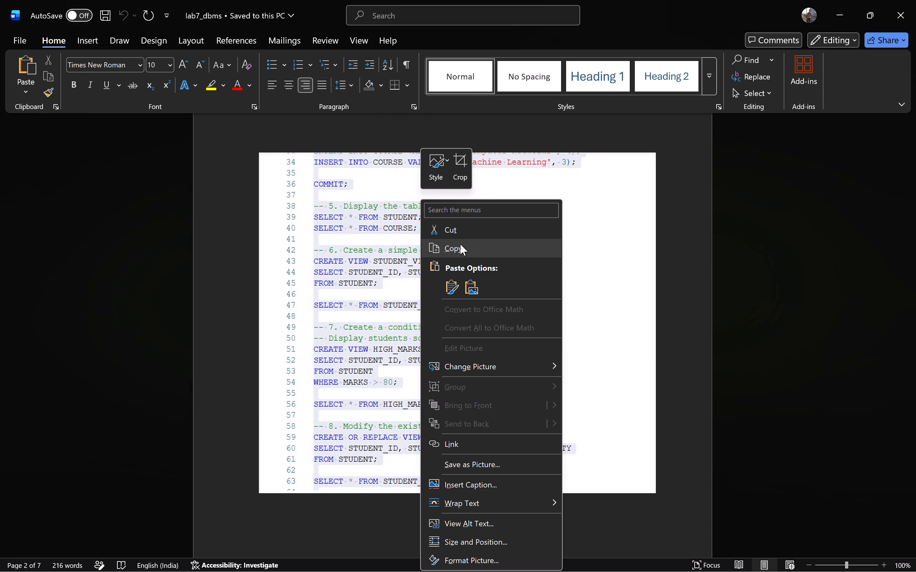
pyautogui.click(460, 245)
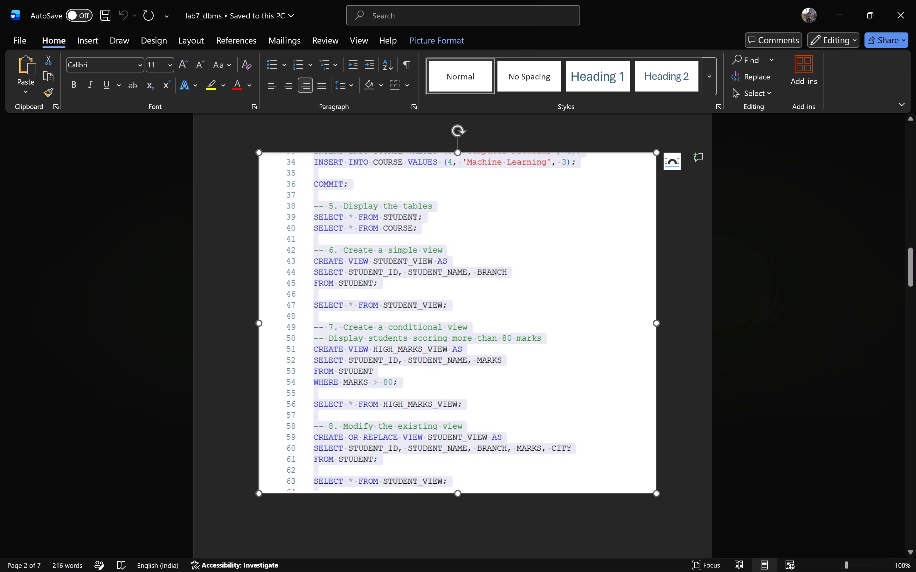
# Paste the view queries screenshot on slide 7 in PowerPoint, scale it to about 60%, and place it directly below the Correlated subqueries screenshot.
pyautogui.hotkey('alt', 'Tab')
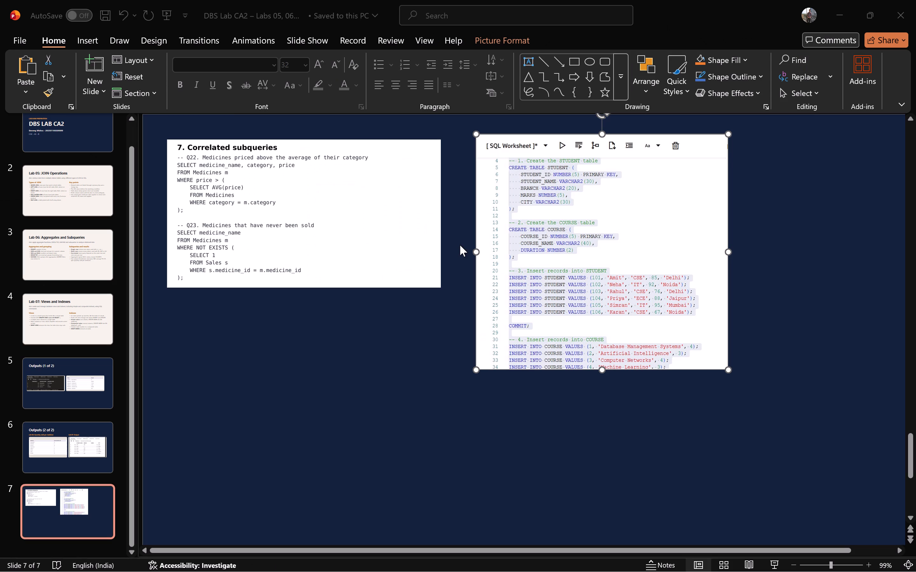
pyautogui.hotkey('ctrl', 'v')
pyautogui.click(626, 254)
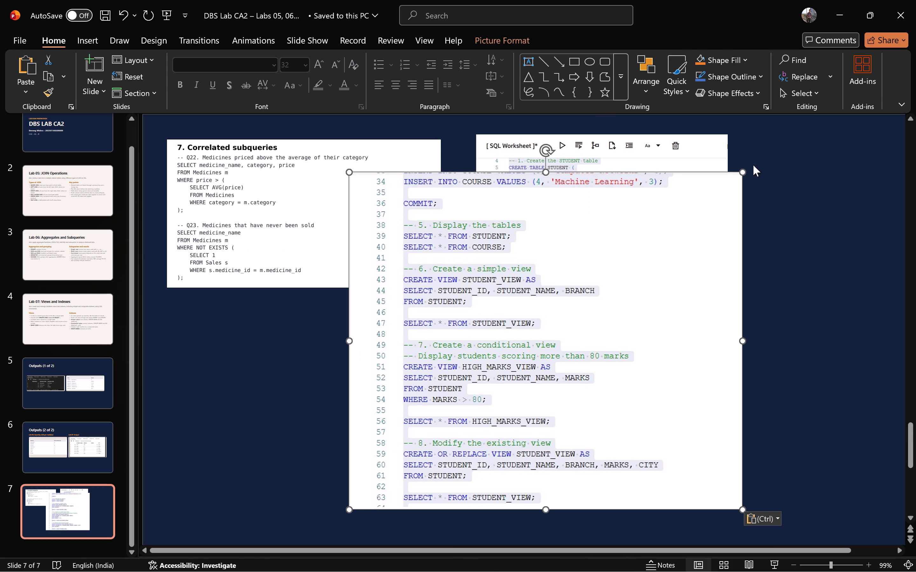
pyautogui.rightClick(742, 170)
pyautogui.click(715, 181)
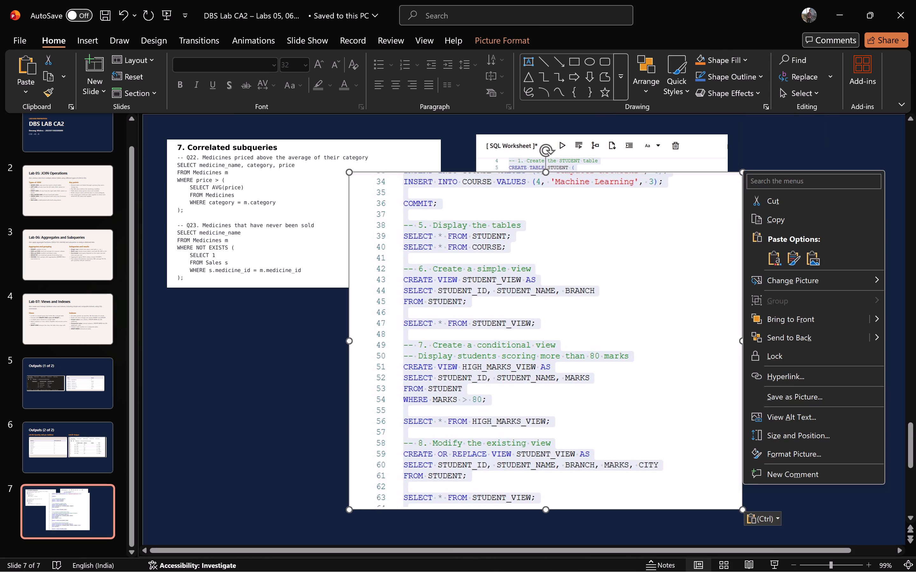
pyautogui.moveTo(741, 171); pyautogui.dragTo(593, 303)
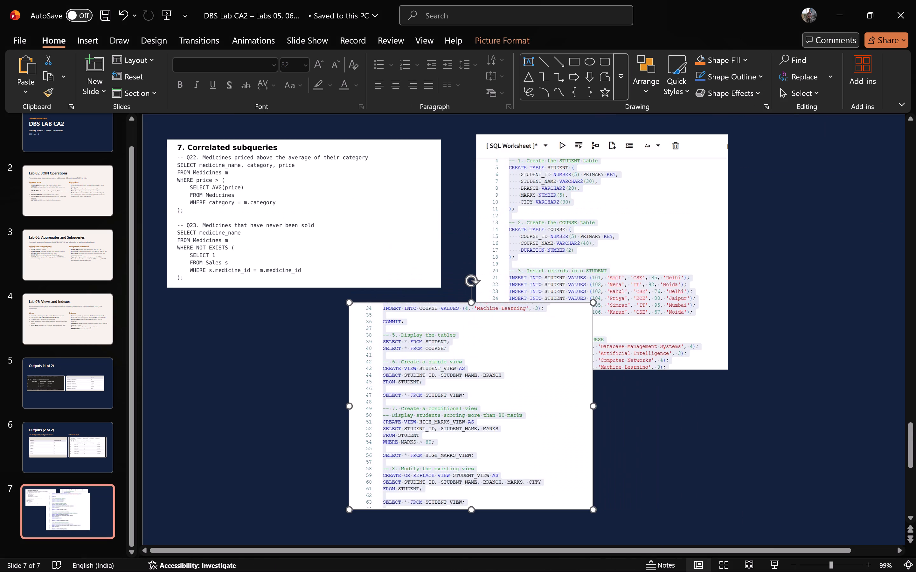
pyautogui.moveTo(476, 375); pyautogui.dragTo(296, 377)
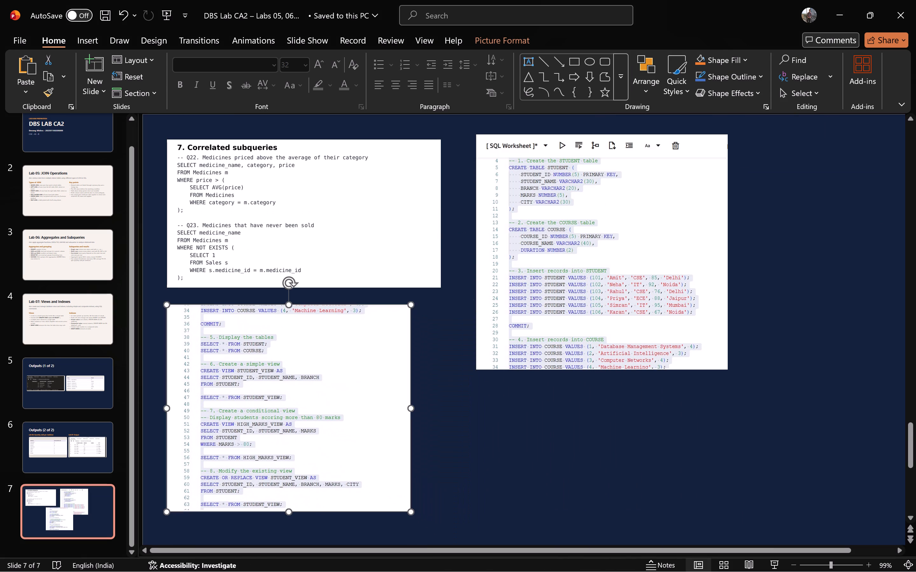
# Move the SQL Worksheet screenshot right of the view queries screenshot, align their tops, and shrink it to the same height.
pyautogui.moveTo(562, 297); pyautogui.dragTo(519, 458)
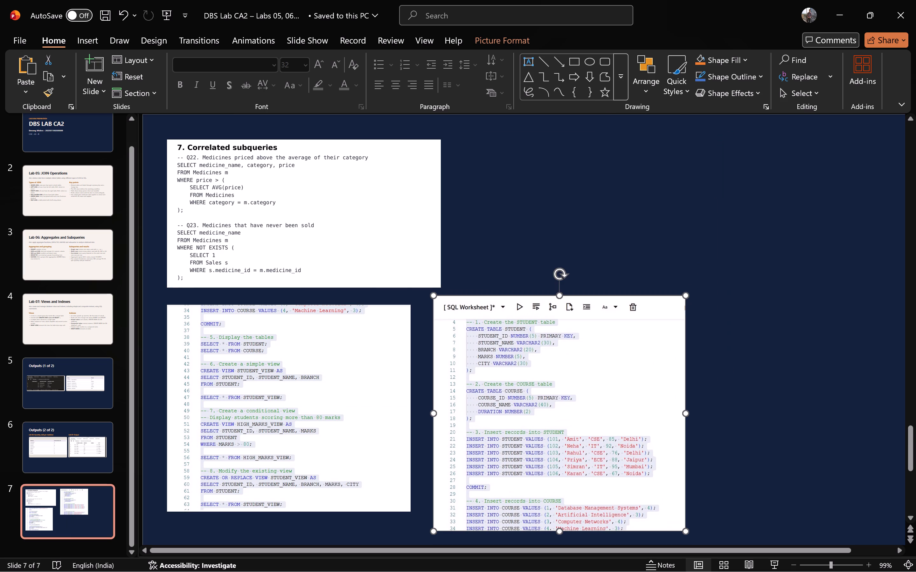
pyautogui.moveTo(688, 297); pyautogui.dragTo(663, 320)
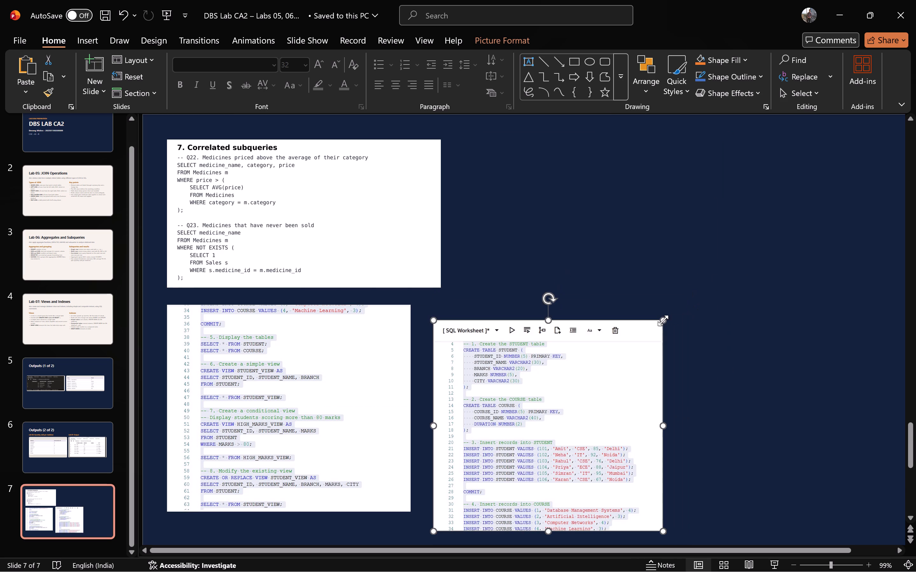
pyautogui.moveTo(569, 404); pyautogui.dragTo(563, 390)
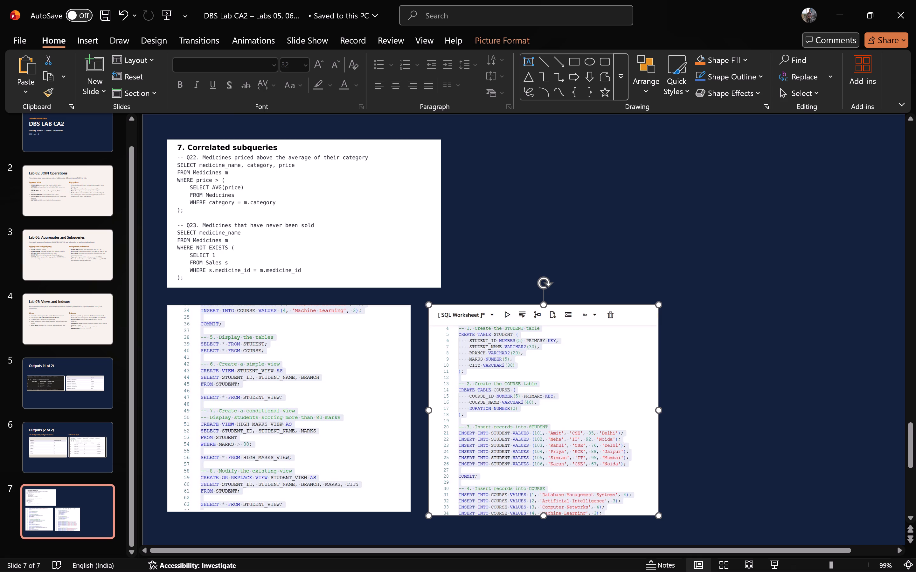
pyautogui.moveTo(661, 517); pyautogui.dragTo(653, 513)
pyautogui.click(740, 407)
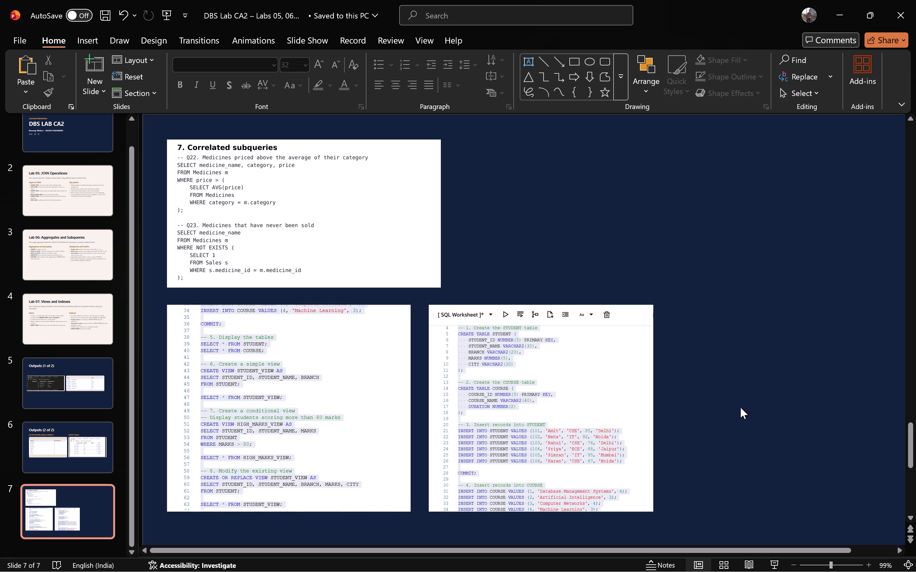
pyautogui.click(387, 249)
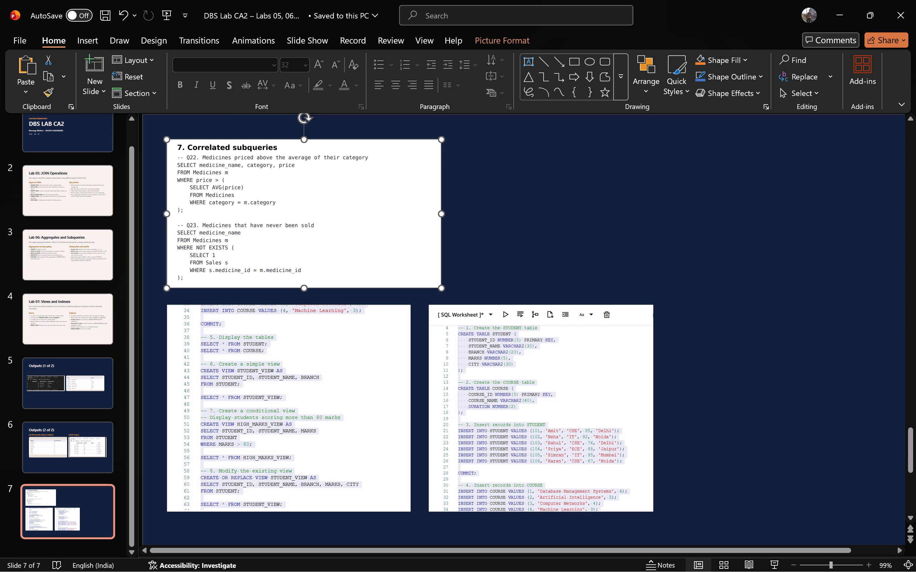
# Return to the lab7_dbms document in Word, check around its SQL screenshots for further queries, and close it.
pyautogui.hotkey('alt', 'Tab')
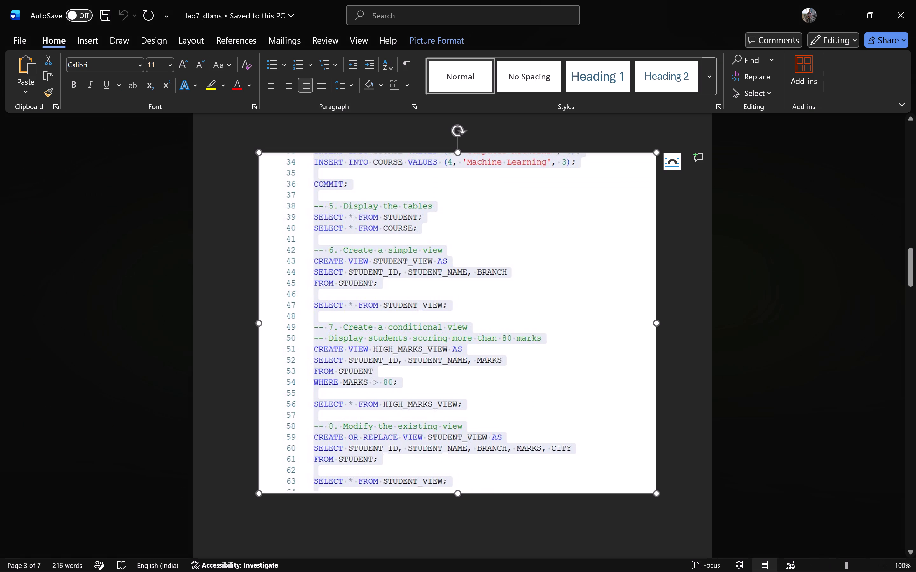
pyautogui.scroll(-6, 419, 303)
pyautogui.click(130, 402)
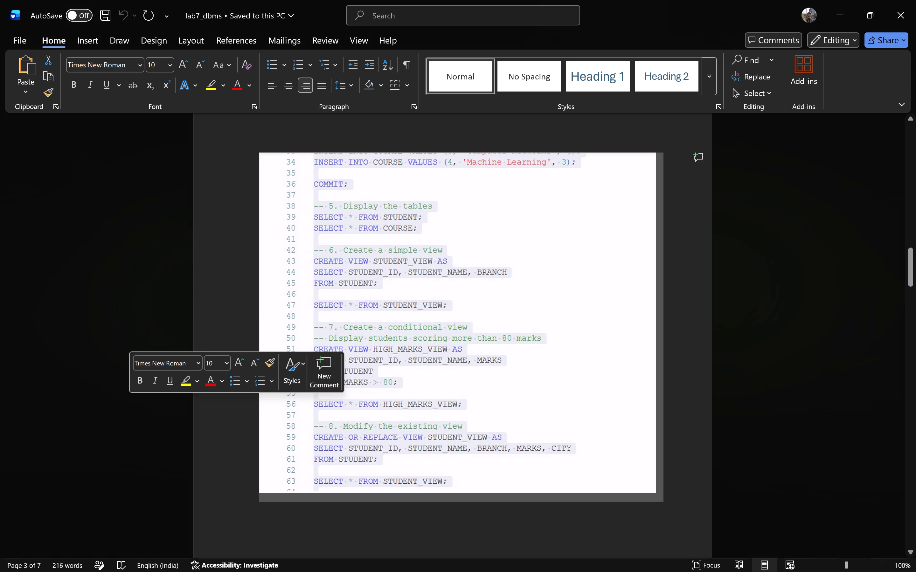
pyautogui.scroll(-1, 130, 402)
pyautogui.click(230, 411)
pyautogui.click(349, 447)
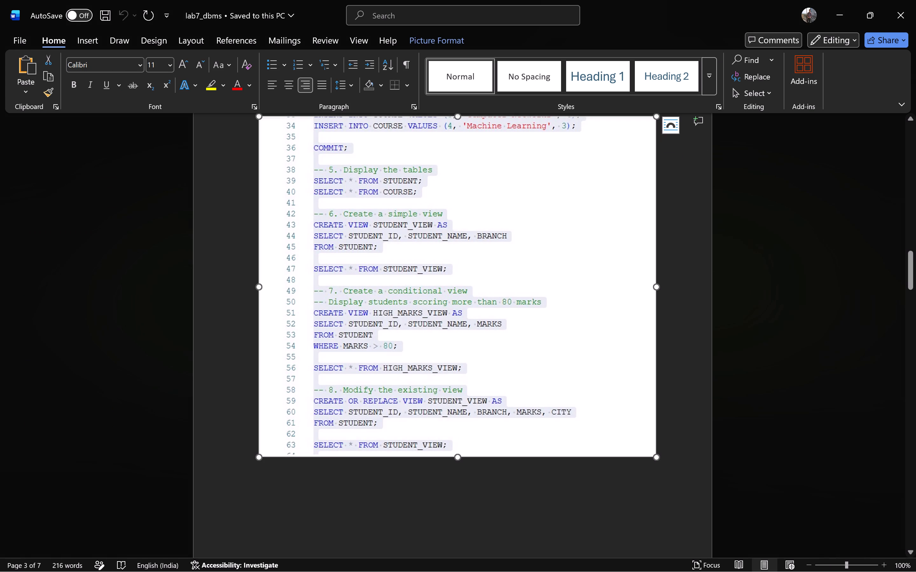
pyautogui.scroll(-4, 349, 447)
pyautogui.scroll(6, 349, 447)
pyautogui.click(347, 527)
pyautogui.scroll(4, 347, 527)
pyautogui.scroll(-5, 347, 527)
pyautogui.scroll(9, 347, 527)
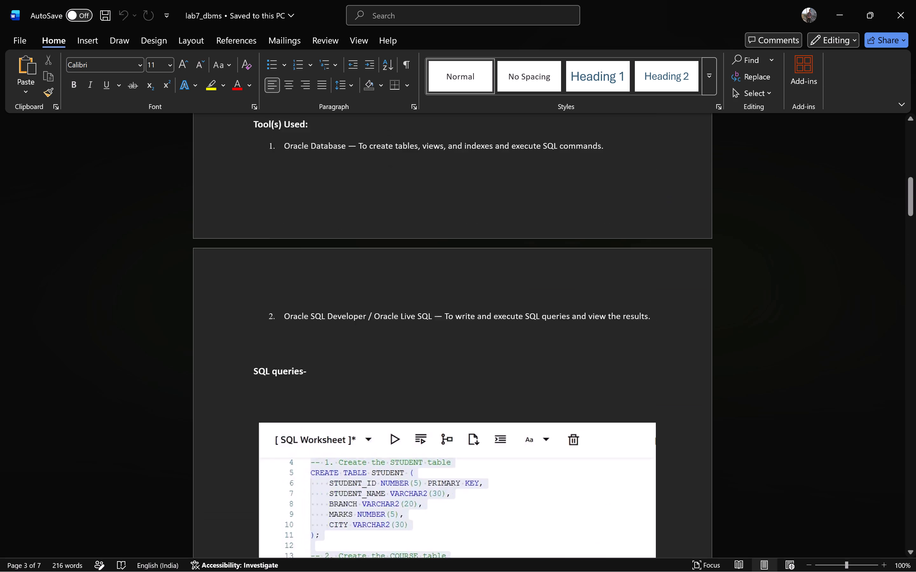
pyautogui.scroll(1, 347, 527)
pyautogui.scroll(-6, 347, 527)
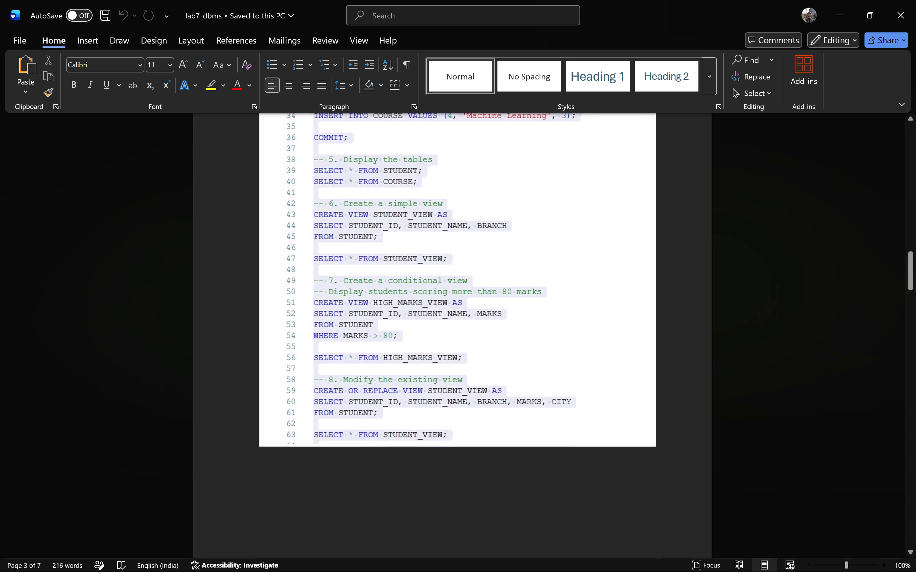
pyautogui.click(915, 0)
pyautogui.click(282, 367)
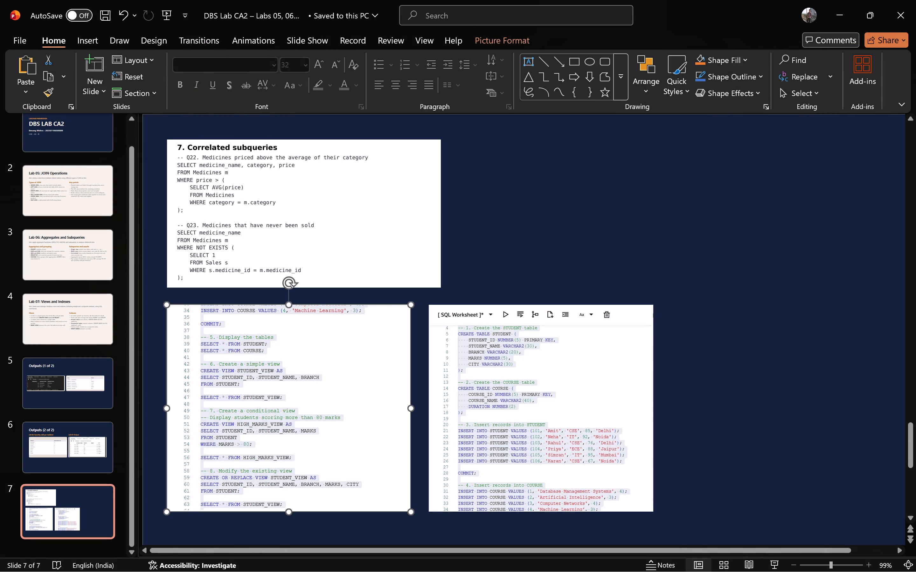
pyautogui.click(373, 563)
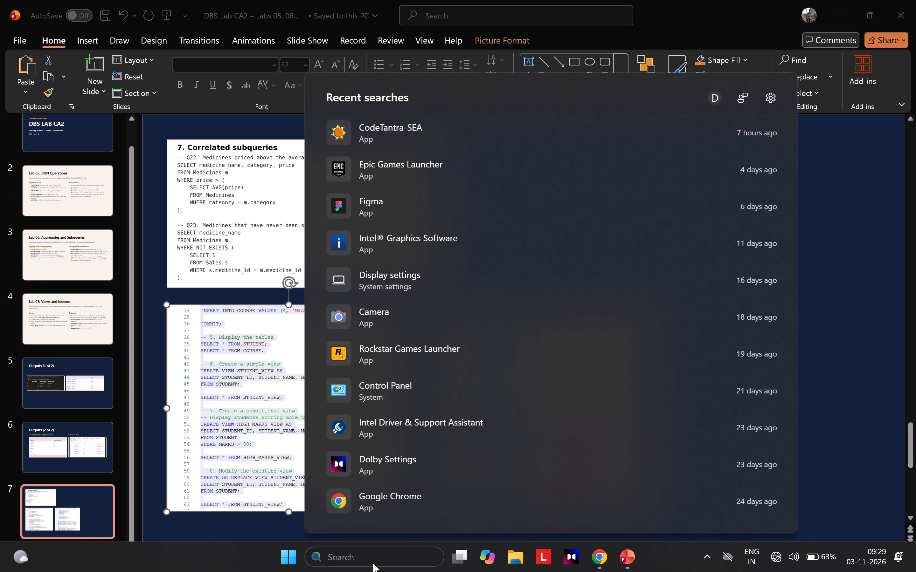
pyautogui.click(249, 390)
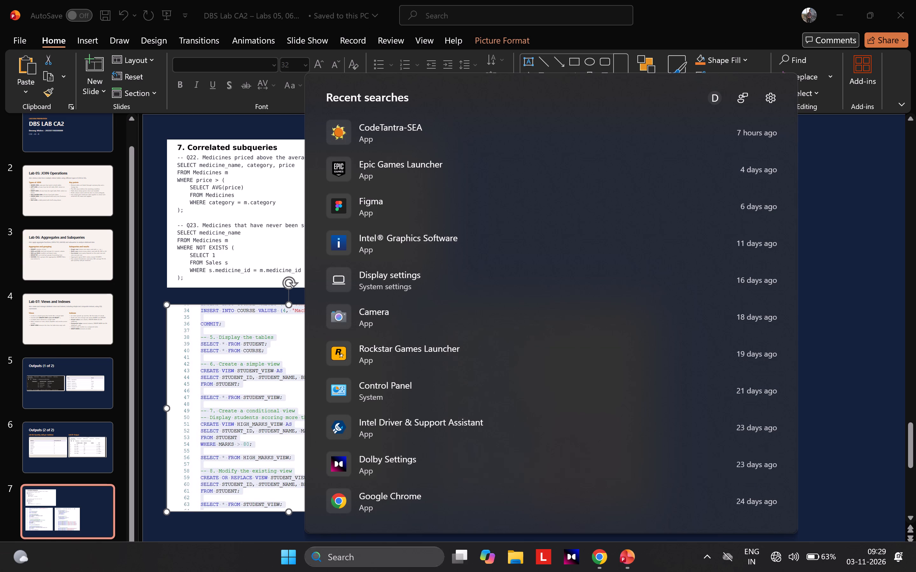
# Switch to Chrome and look through the open lab5_dbms PDF for its SQL JOIN query screenshots.
pyautogui.hotkey('alt', 'Tab')
pyautogui.hotkey('alt', 'Tab')
pyautogui.hotkey('alt', 'Tab')
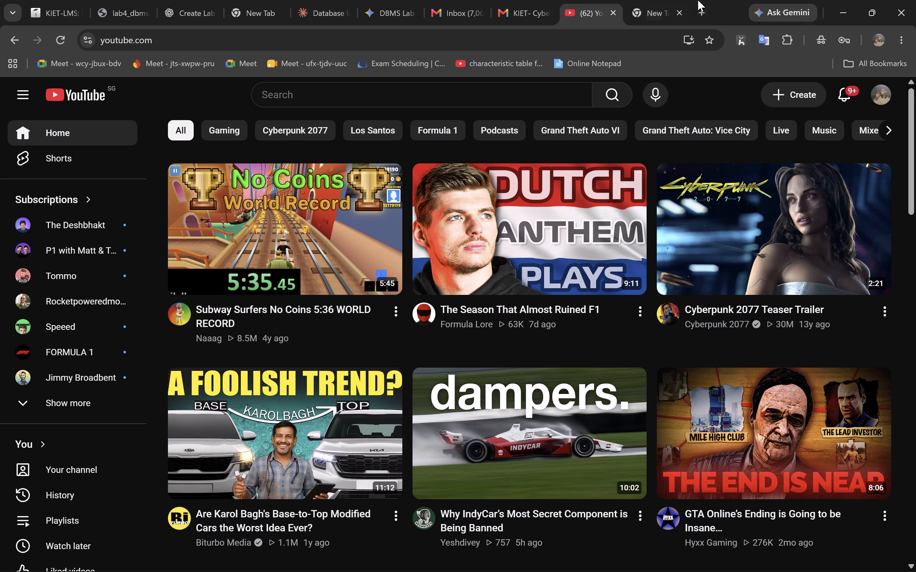
pyautogui.click(572, 0)
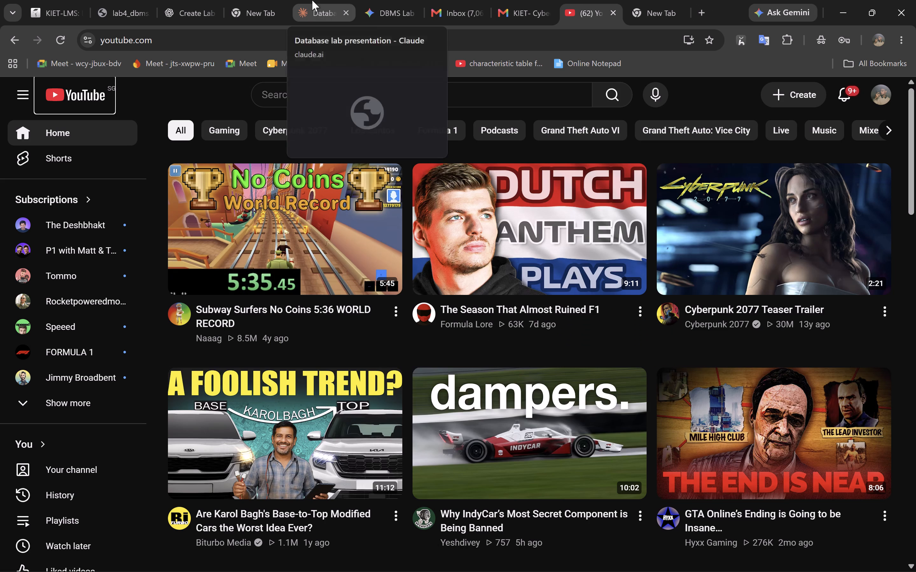
pyautogui.click(119, 0)
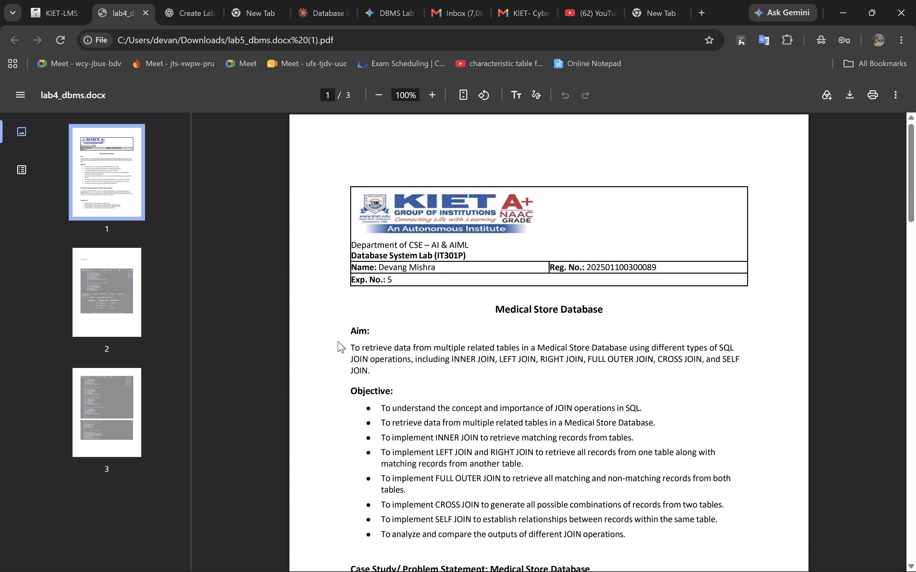
pyautogui.scroll(-9, 338, 341)
pyautogui.scroll(1, 338, 341)
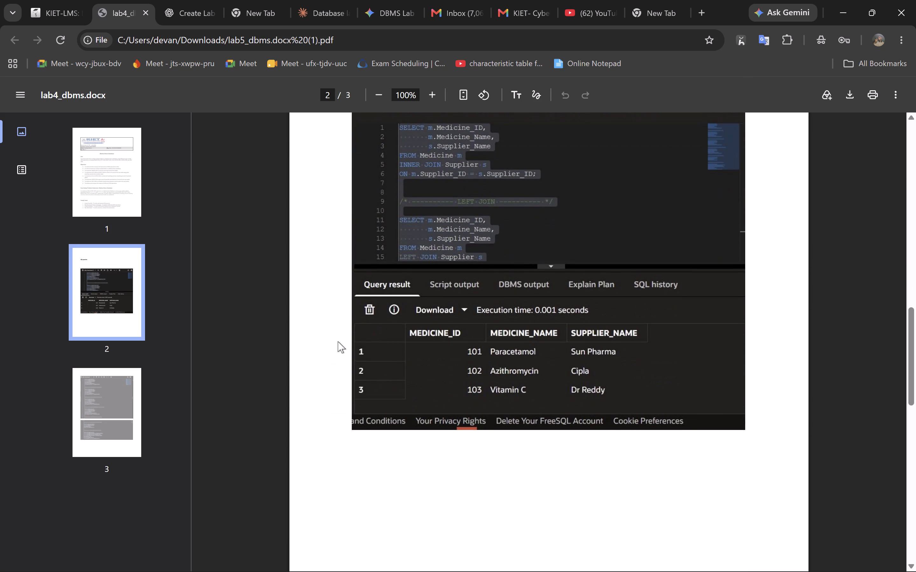
pyautogui.scroll(1, 338, 341)
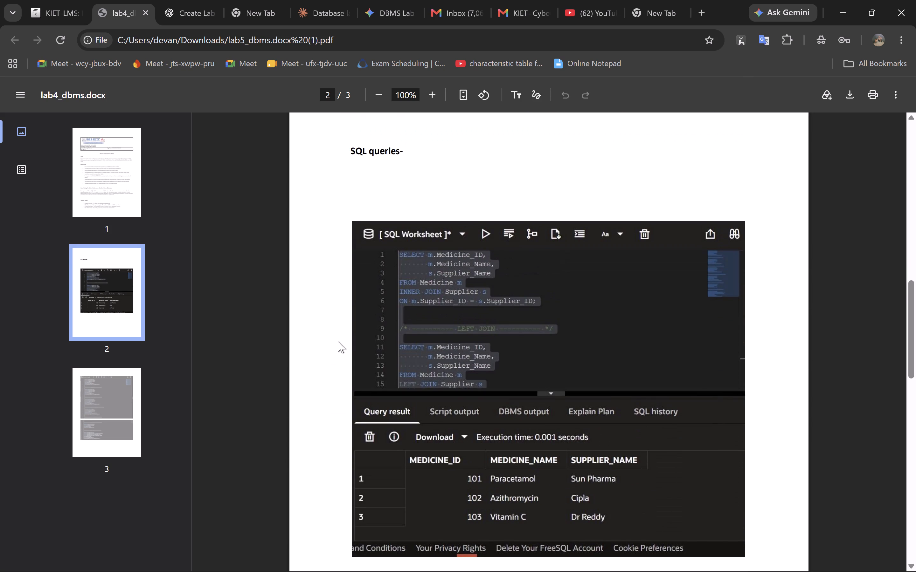
pyautogui.scroll(6, 338, 341)
pyautogui.scroll(-7, 338, 341)
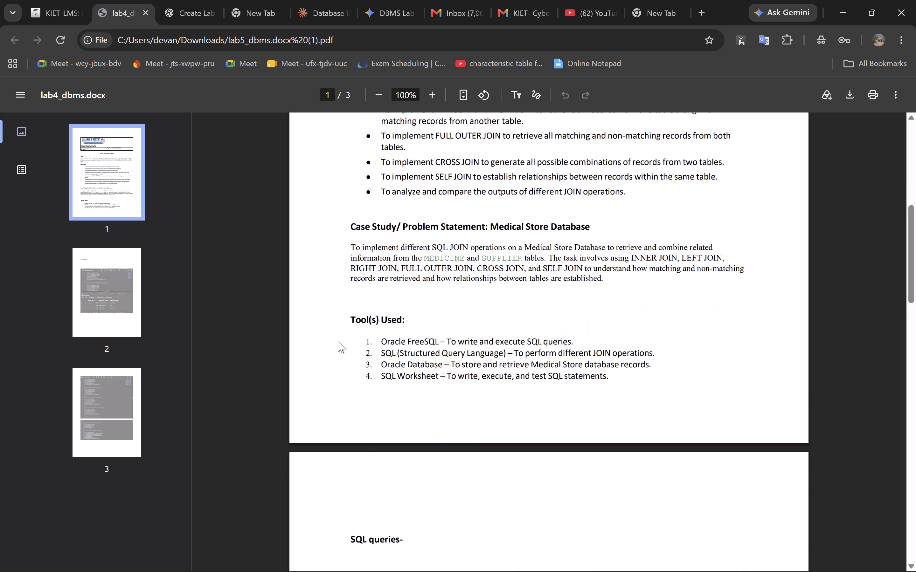
pyautogui.scroll(-7, 338, 341)
pyautogui.scroll(2, 338, 341)
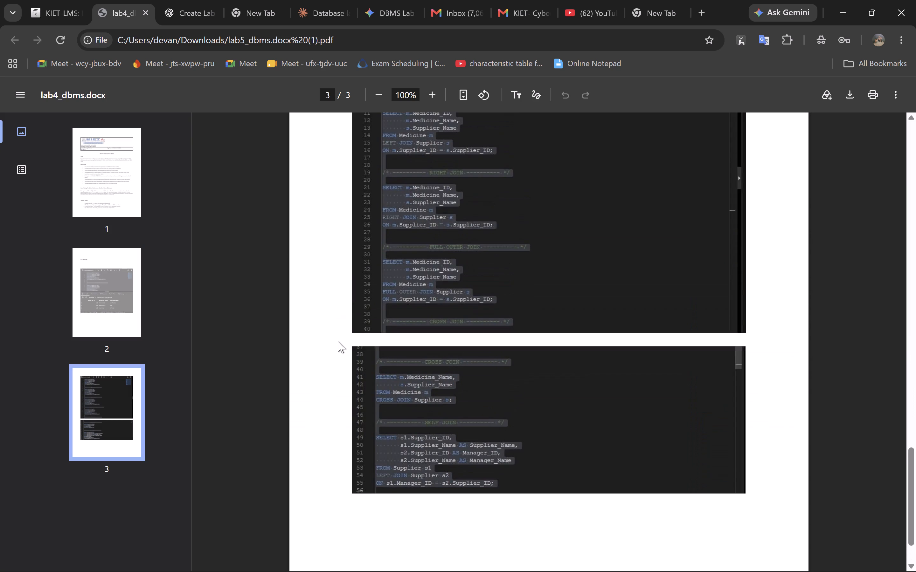
pyautogui.scroll(2, 338, 341)
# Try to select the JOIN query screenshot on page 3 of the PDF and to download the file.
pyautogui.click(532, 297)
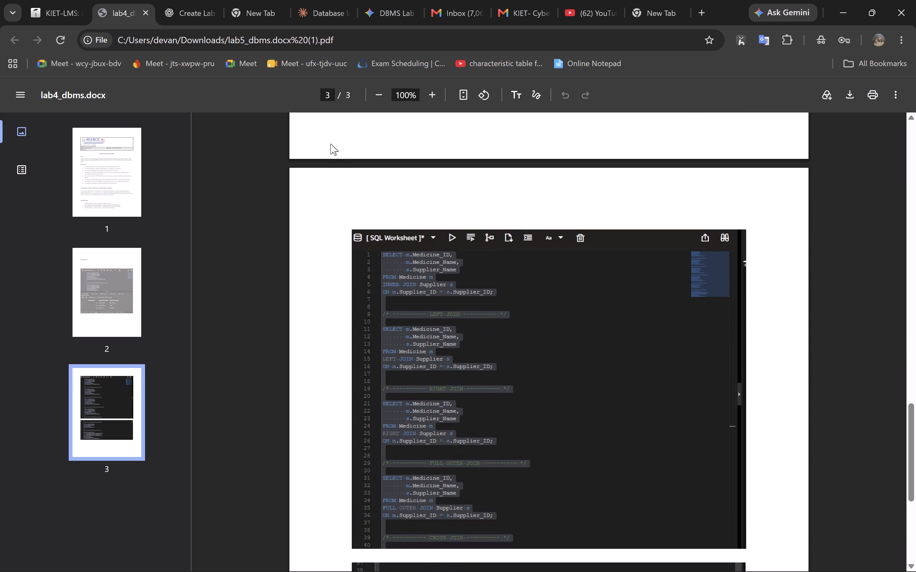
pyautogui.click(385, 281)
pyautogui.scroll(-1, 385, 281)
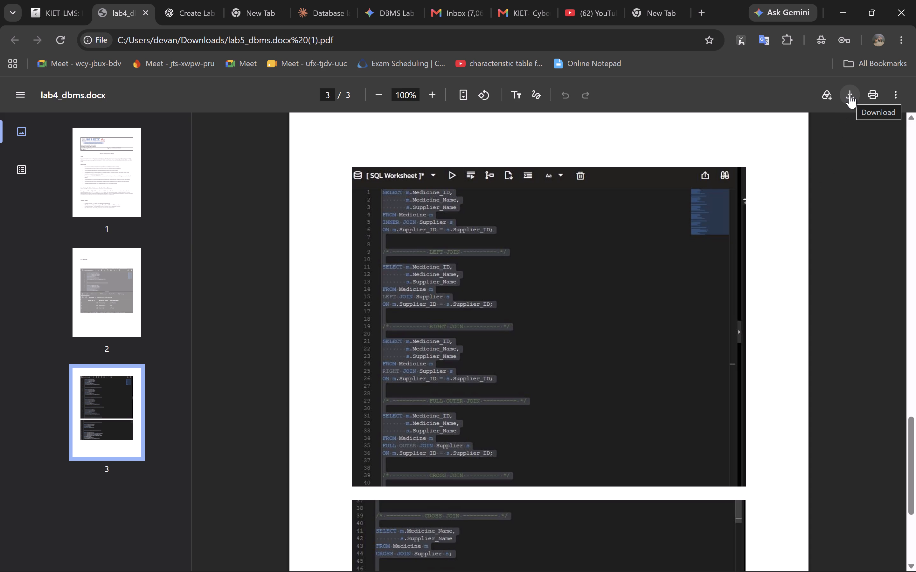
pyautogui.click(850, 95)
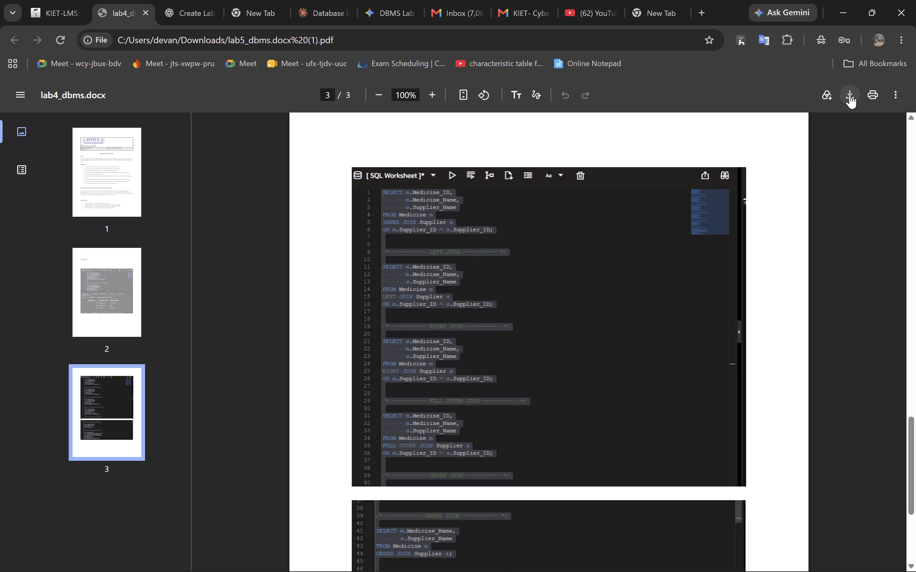
# Find the lab5_dbms.docx (1) PDF in the Downloads folder, view its JOIN query screenshots in Edge, and close it.
pyautogui.click(512, 558)
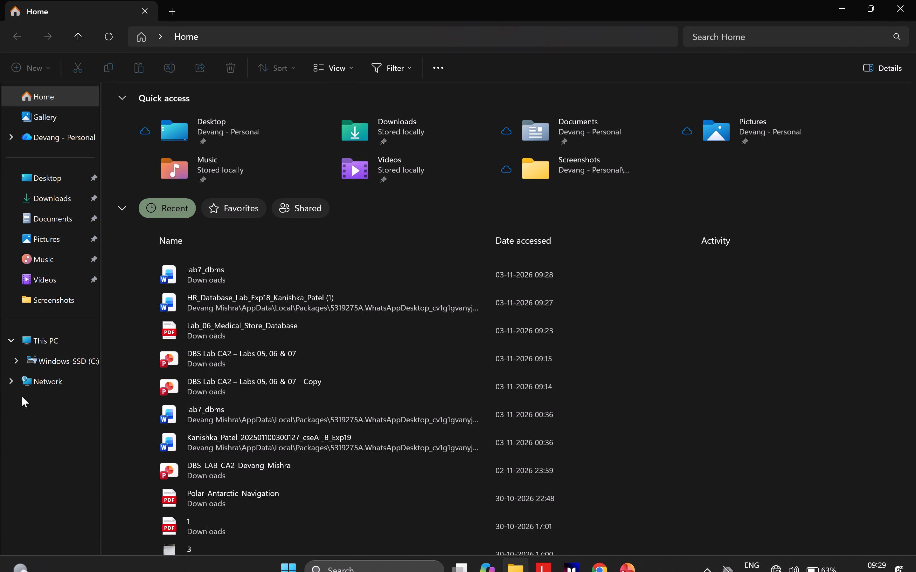
pyautogui.click(47, 190)
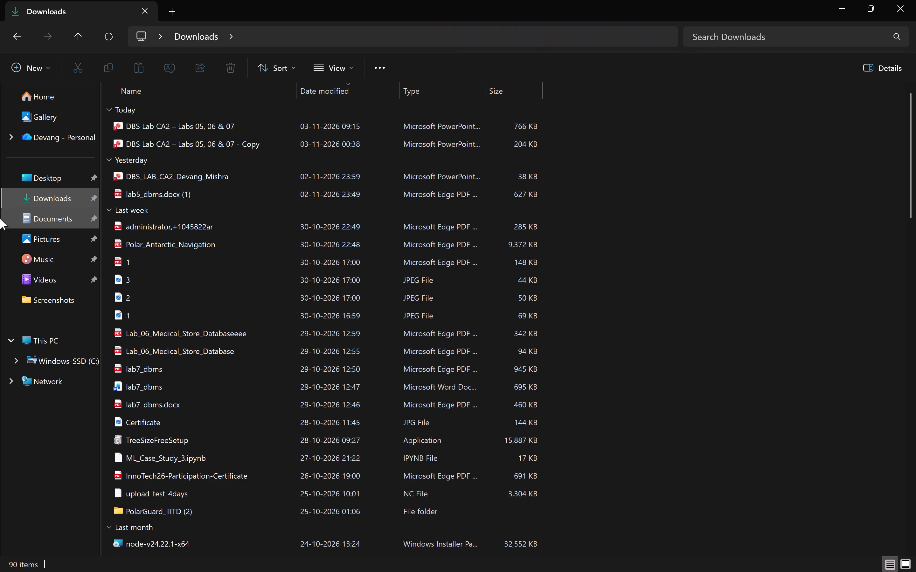
pyautogui.click(168, 175)
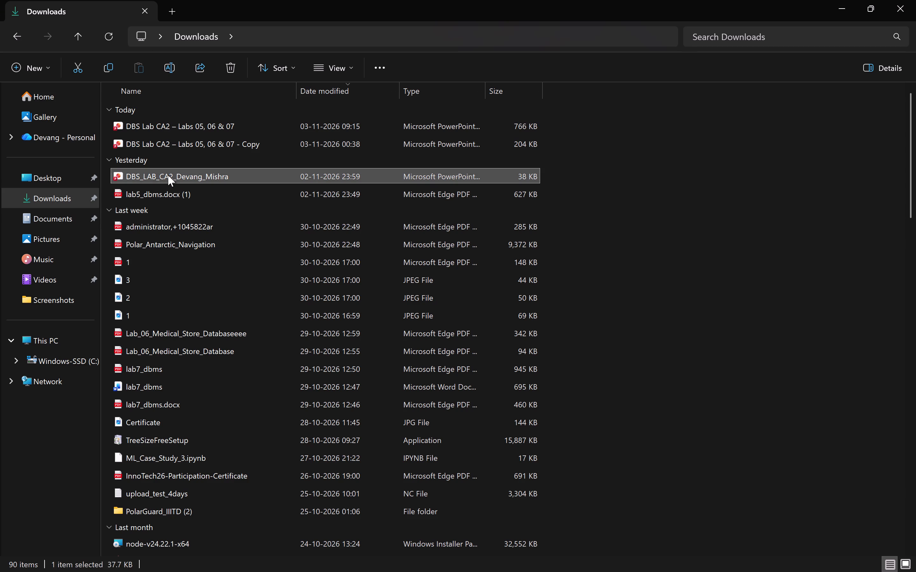
pyautogui.doubleClick(136, 190)
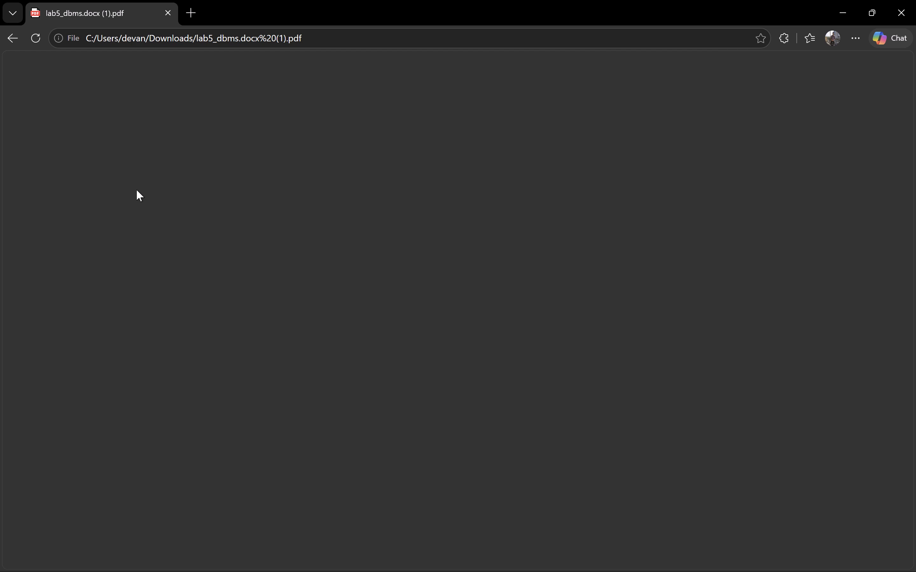
pyautogui.scroll(-11, 357, 318)
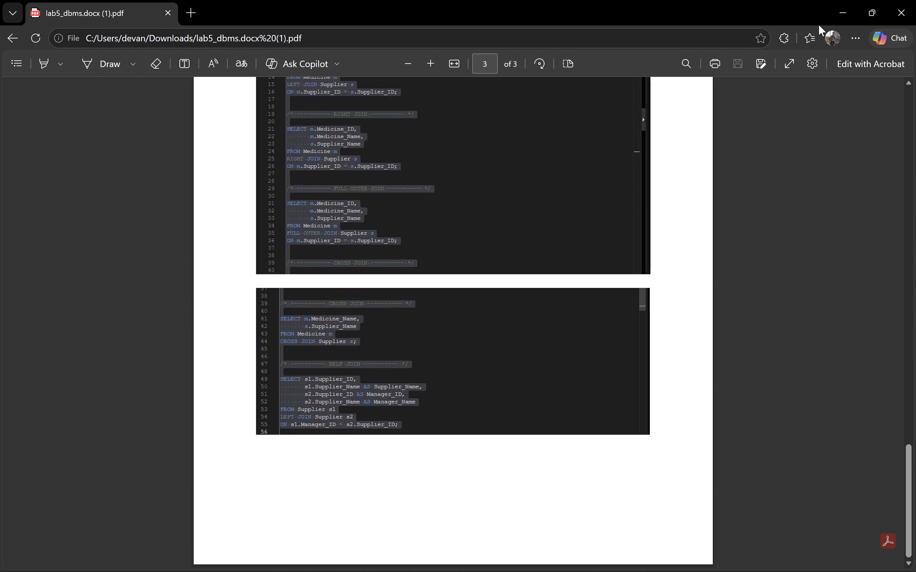
pyautogui.click(915, 0)
# Open the lab5_dbms.docx (1) PDF from Downloads in Word, accept its conversion to an editable document, and enable editing.
pyautogui.rightClick(174, 185)
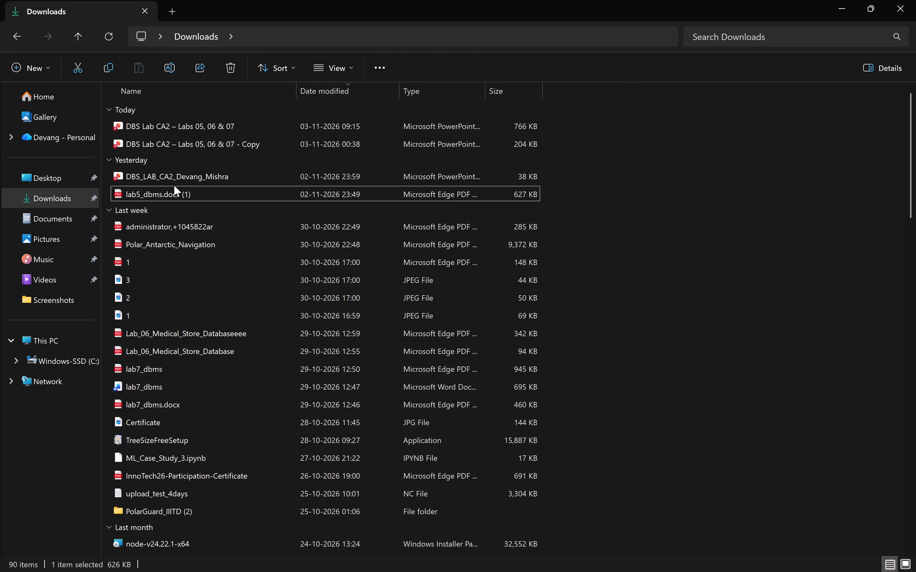
pyautogui.rightClick(162, 195)
pyautogui.rightClick(162, 195)
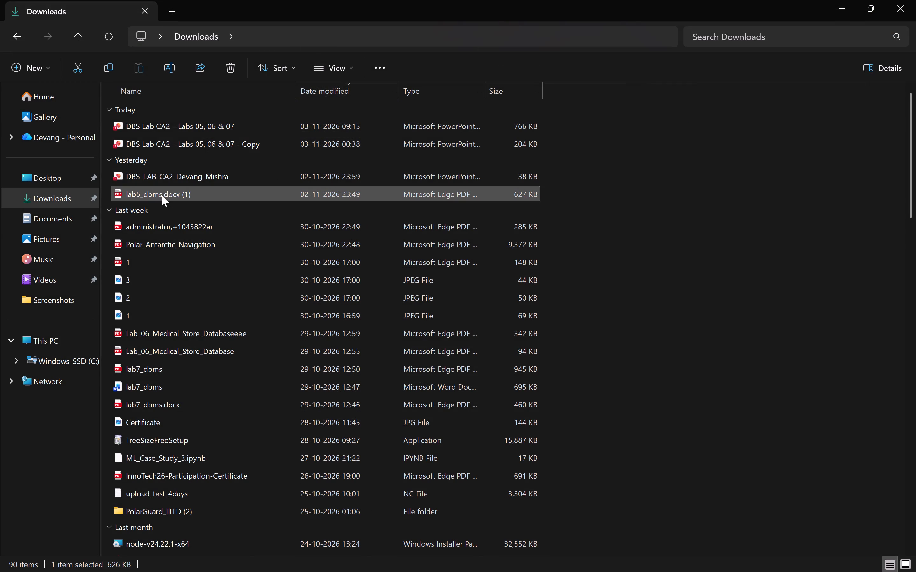
pyautogui.rightClick(162, 195)
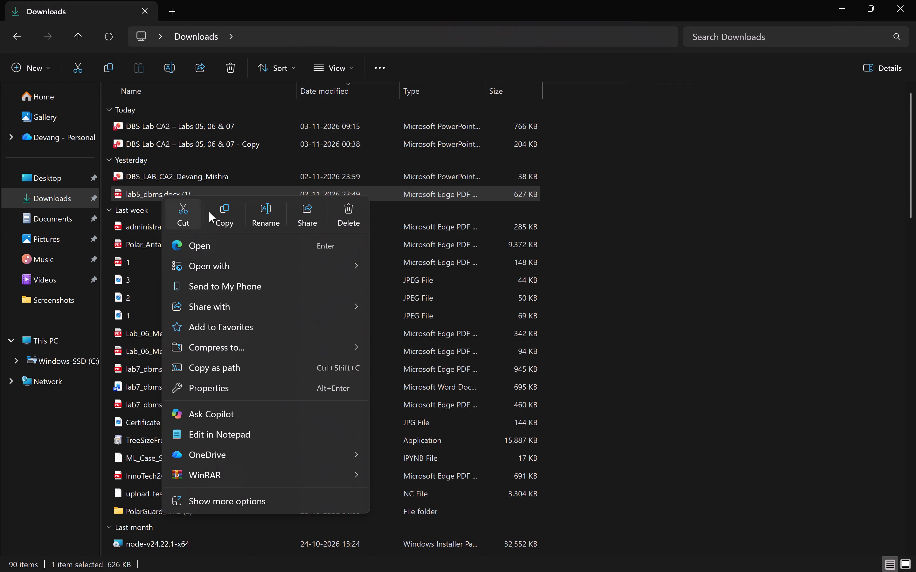
pyautogui.click(226, 263)
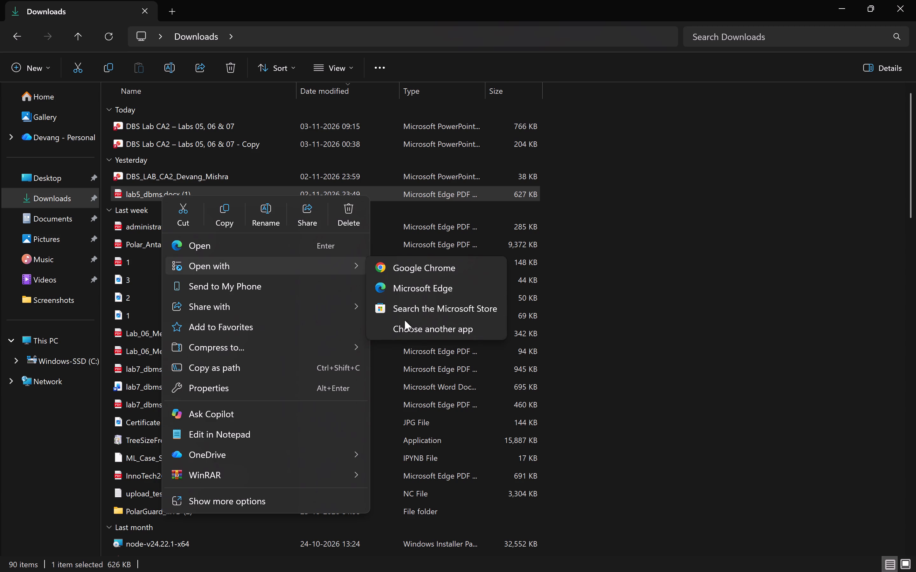
pyautogui.click(399, 327)
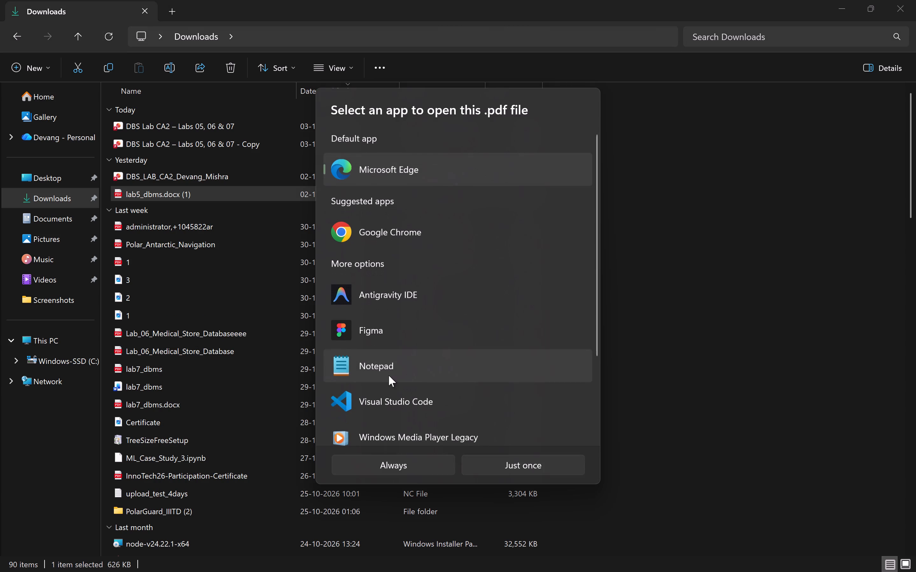
pyautogui.scroll(-3, 374, 410)
pyautogui.doubleClick(384, 361)
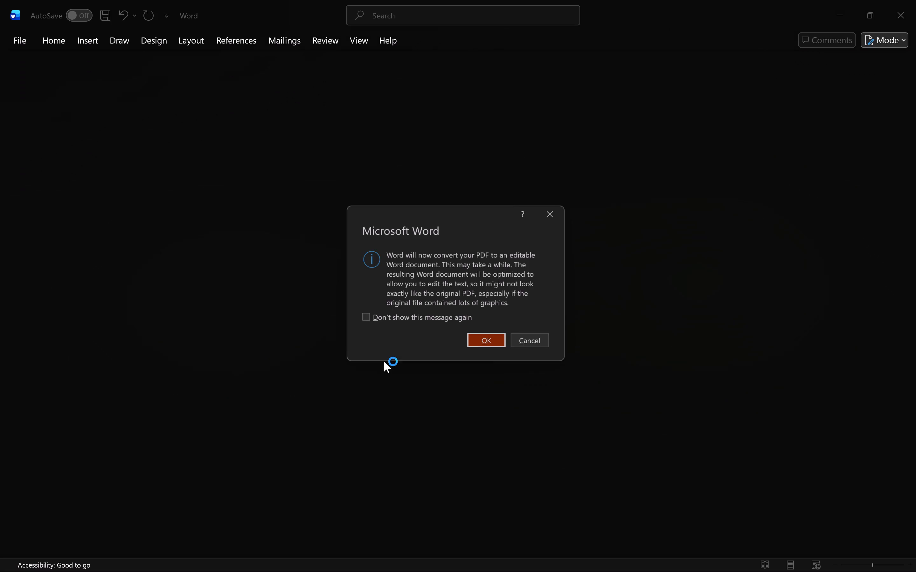
pyautogui.click(475, 344)
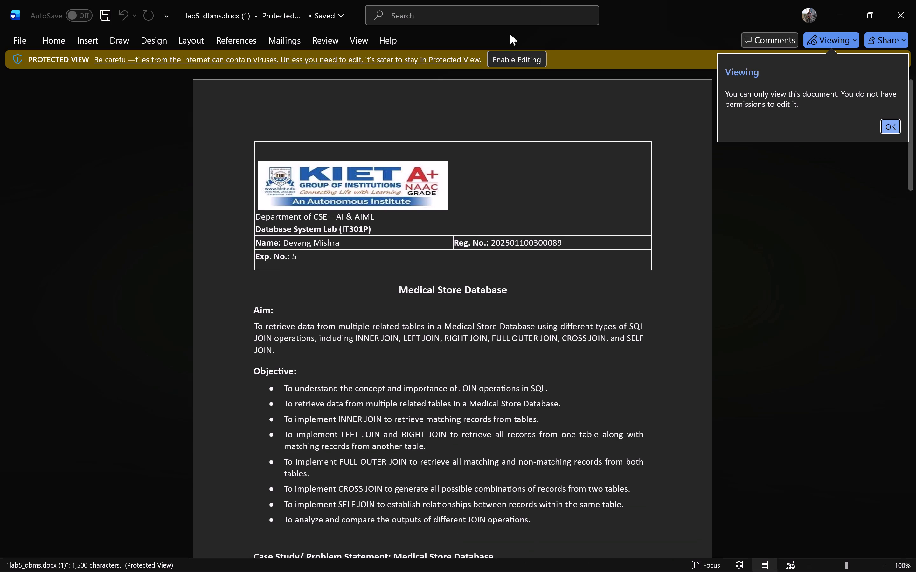
pyautogui.click(497, 64)
pyautogui.scroll(-4, 345, 292)
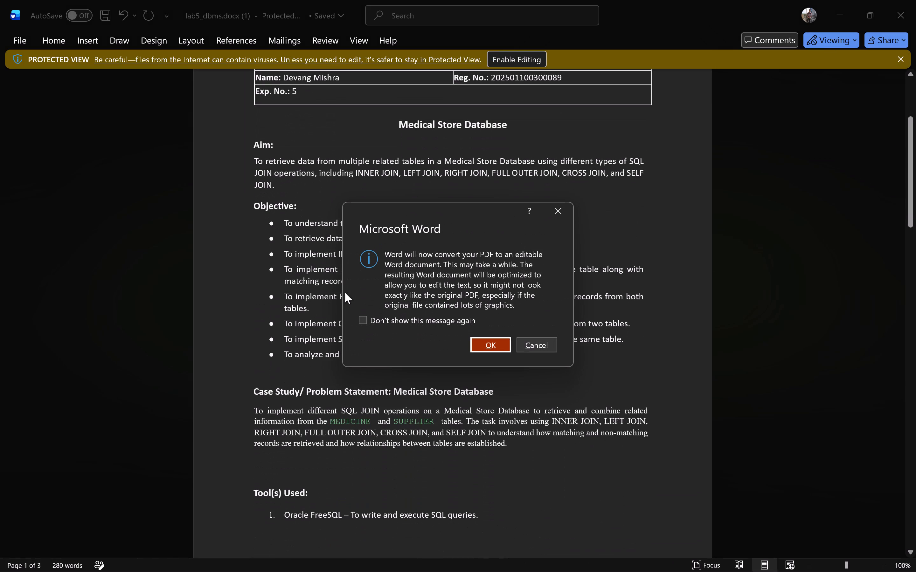
pyautogui.scroll(-2, 345, 292)
pyautogui.click(484, 346)
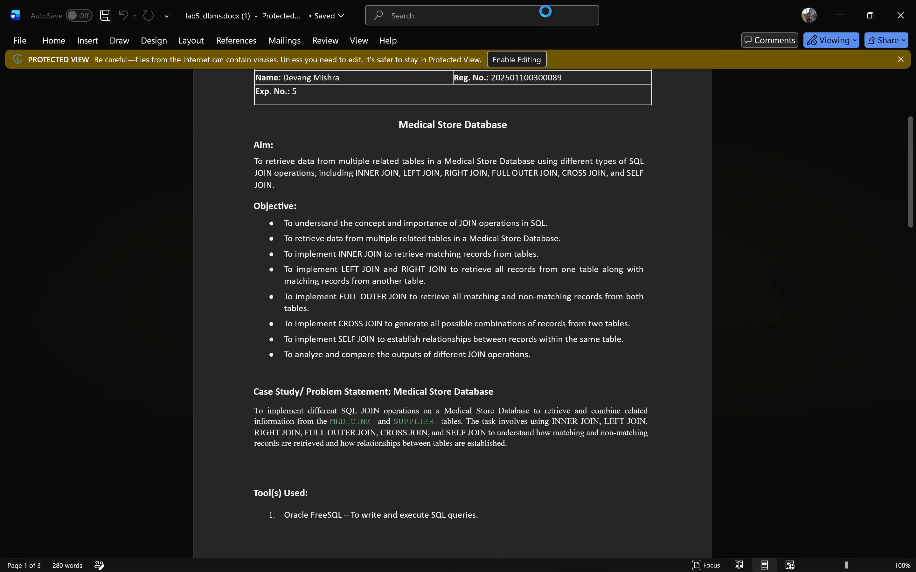
# Examine the SQL Worksheet screenshot under the SQL queries heading on page 2 of the converted document.
pyautogui.scroll(-15, 413, 242)
pyautogui.scroll(1, 413, 242)
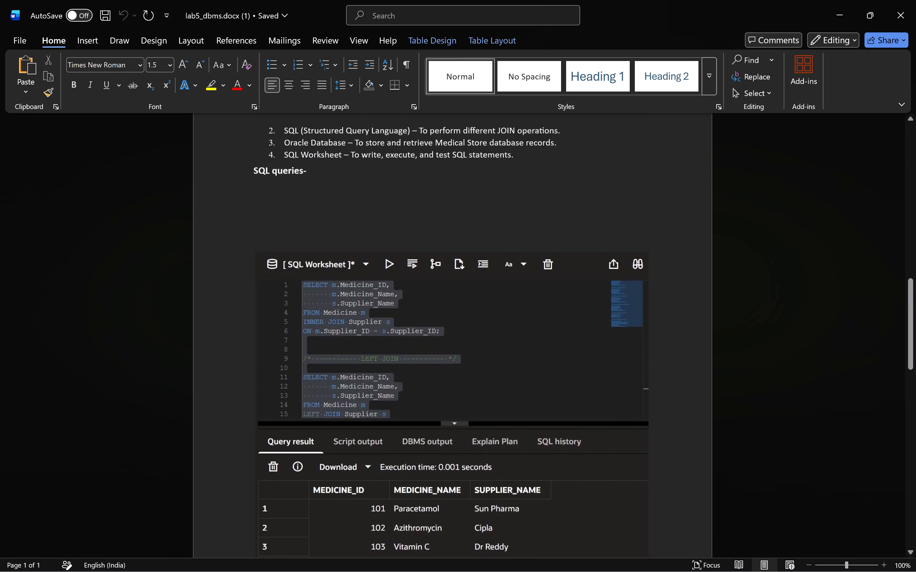
pyautogui.scroll(-1, 413, 242)
pyautogui.click(351, 301)
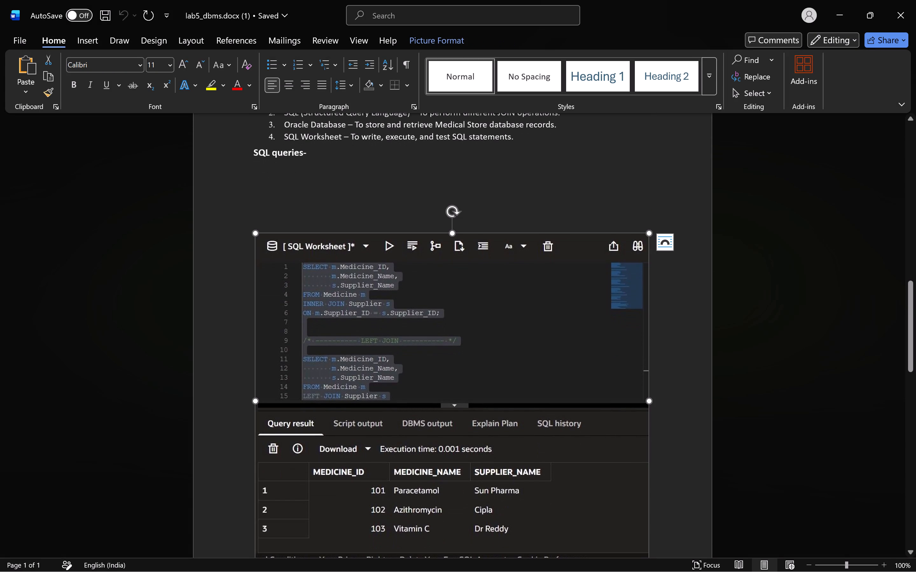
pyautogui.scroll(-1, 351, 301)
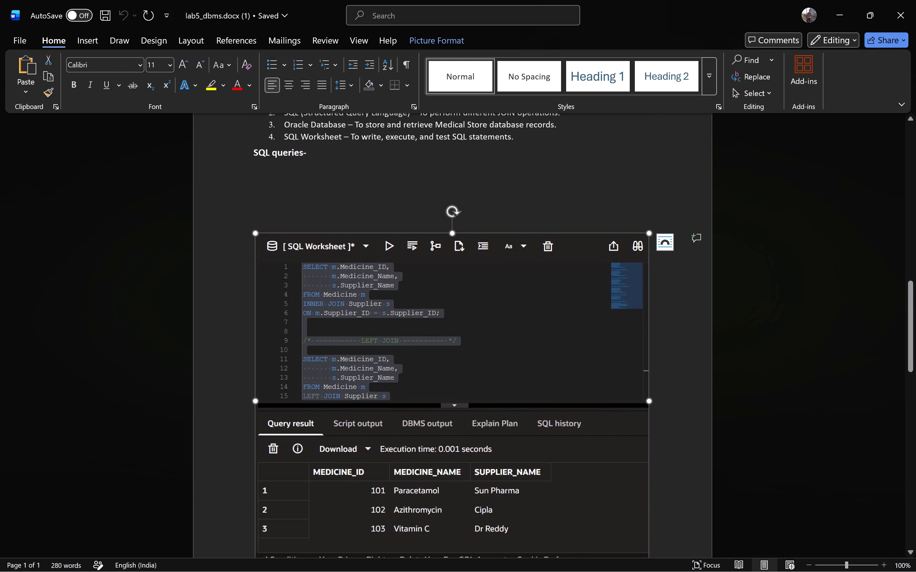
pyautogui.click(232, 363)
pyautogui.scroll(-1, 232, 363)
pyautogui.click(358, 360)
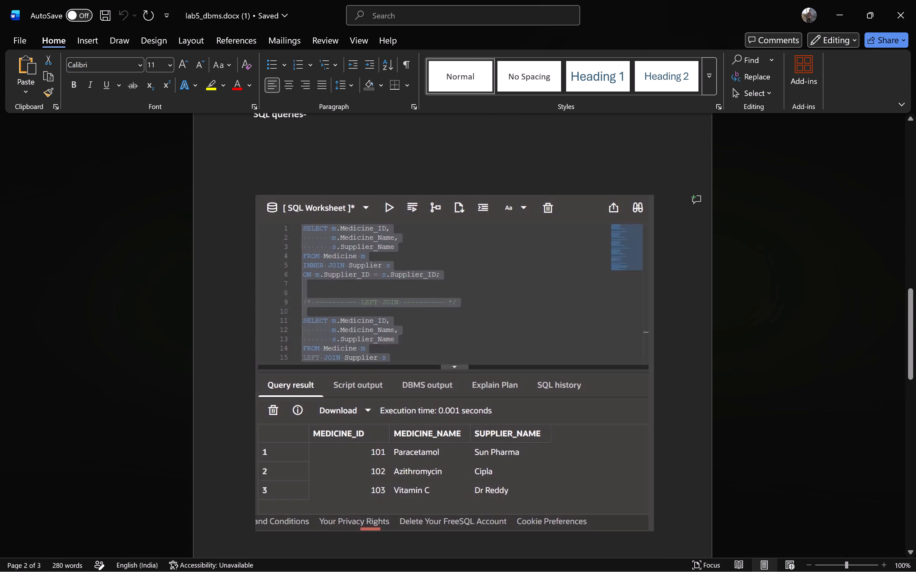
pyautogui.scroll(4, 358, 360)
pyautogui.scroll(2, 240, 167)
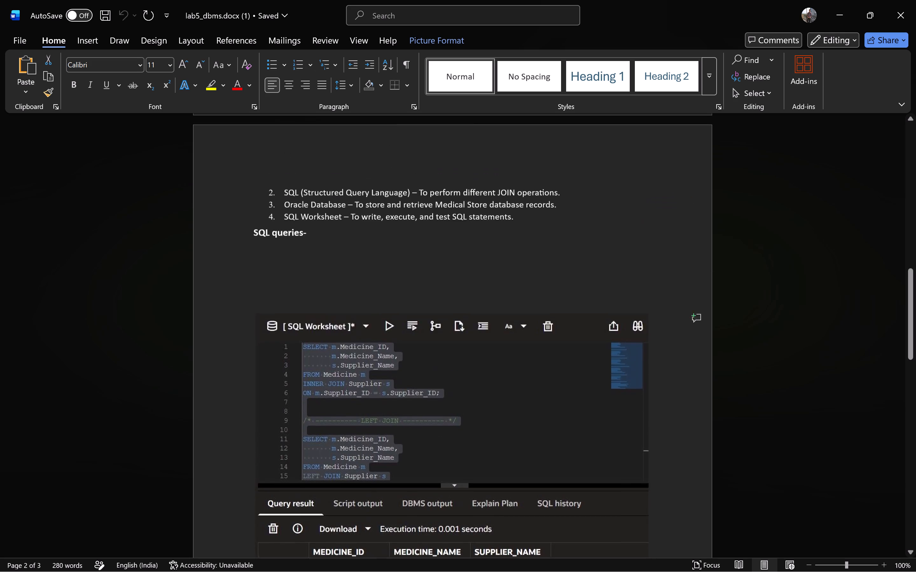
pyautogui.scroll(2, 240, 167)
pyautogui.scroll(-5, 240, 167)
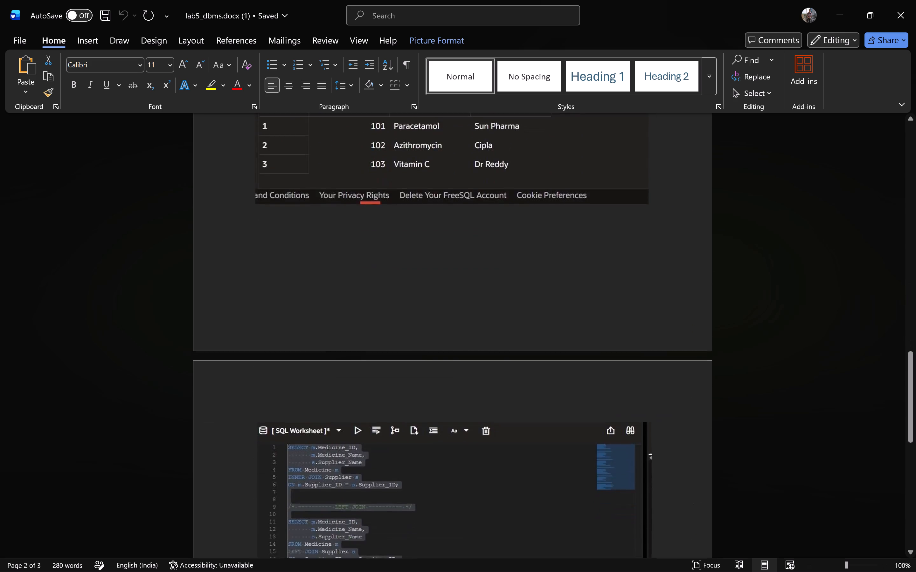
# Copy the SQL Worksheet screenshot on page 3, covering lines 1 to 40 with the INNER, LEFT, RIGHT and FULL OUTER JOIN queries.
pyautogui.scroll(-2, 240, 167)
pyautogui.scroll(2, 240, 167)
pyautogui.click(337, 228)
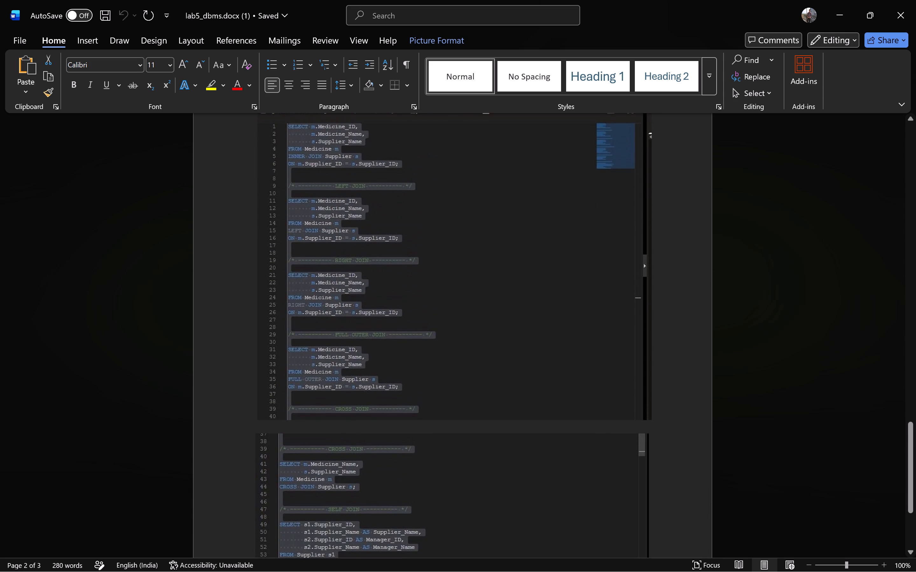
pyautogui.click(337, 228)
pyautogui.scroll(1, 337, 228)
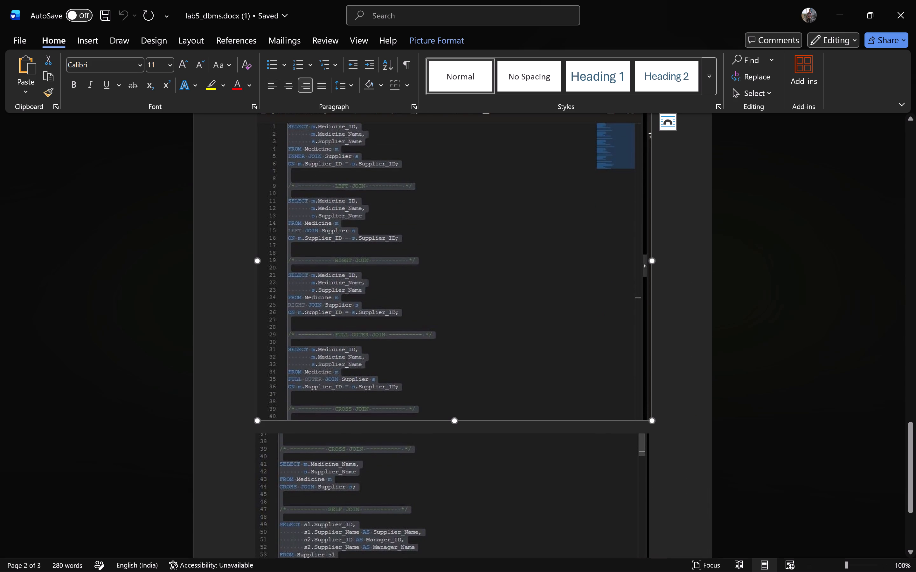
pyautogui.hscroll(1, 224, 240)
pyautogui.scroll(1, 224, 240)
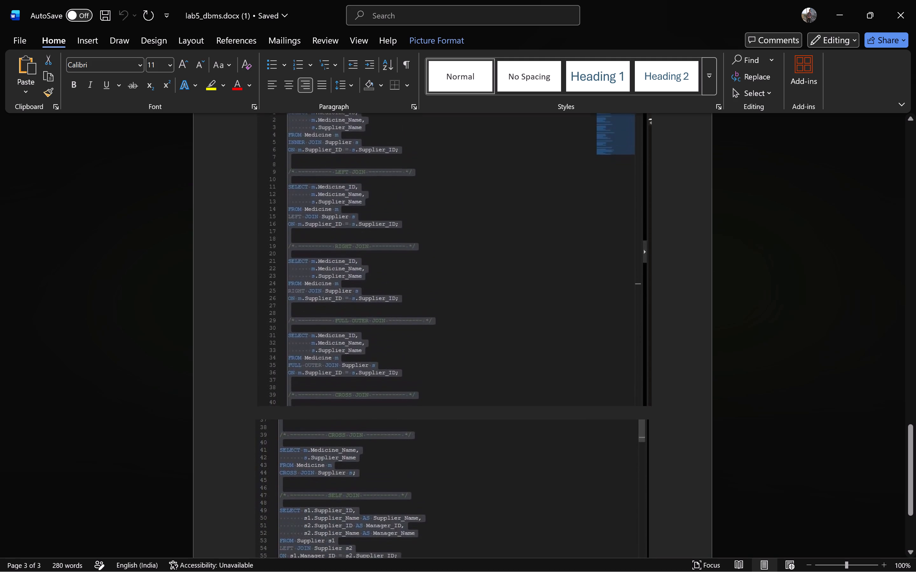
pyautogui.scroll(1, 224, 240)
pyautogui.hotkey('ctrl', 'c')
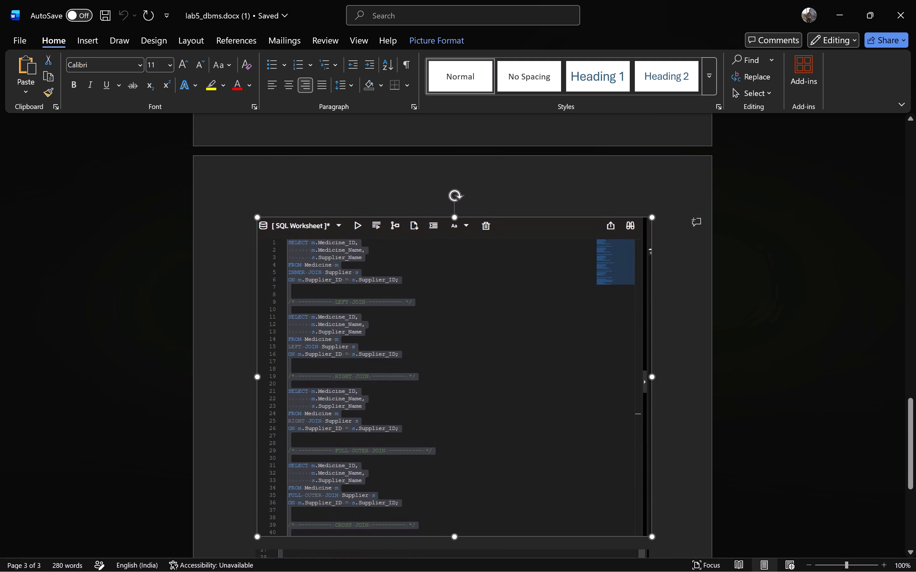
# Switch back to the DBS Lab CA2 presentation in PowerPoint.
pyautogui.hotkey('alt', 'Tab')
pyautogui.hotkey('alt', 'Tab')
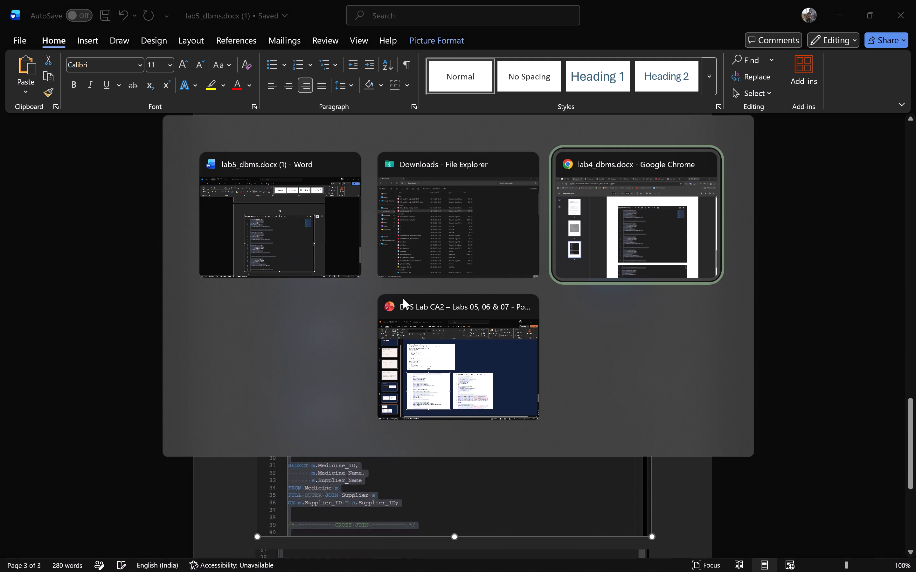
pyautogui.hotkey('alt', 'Tab')
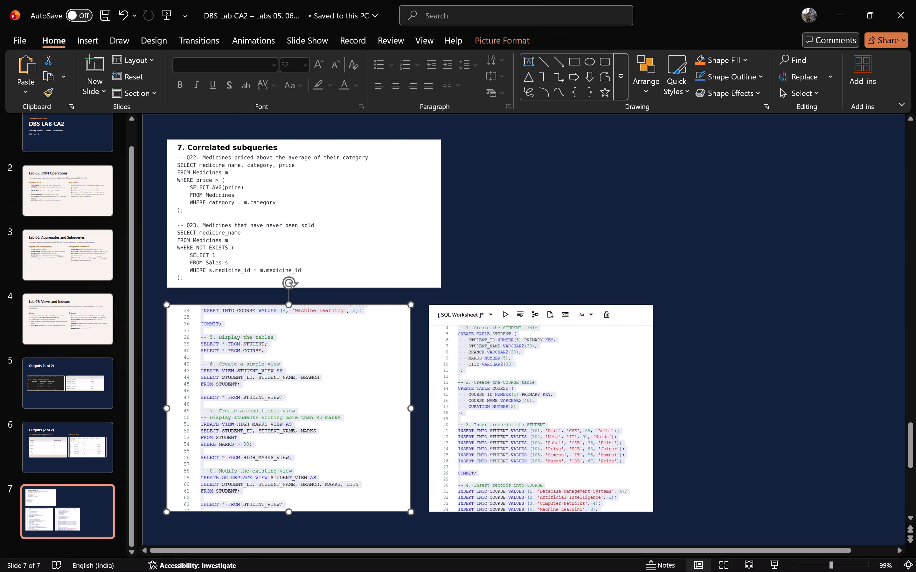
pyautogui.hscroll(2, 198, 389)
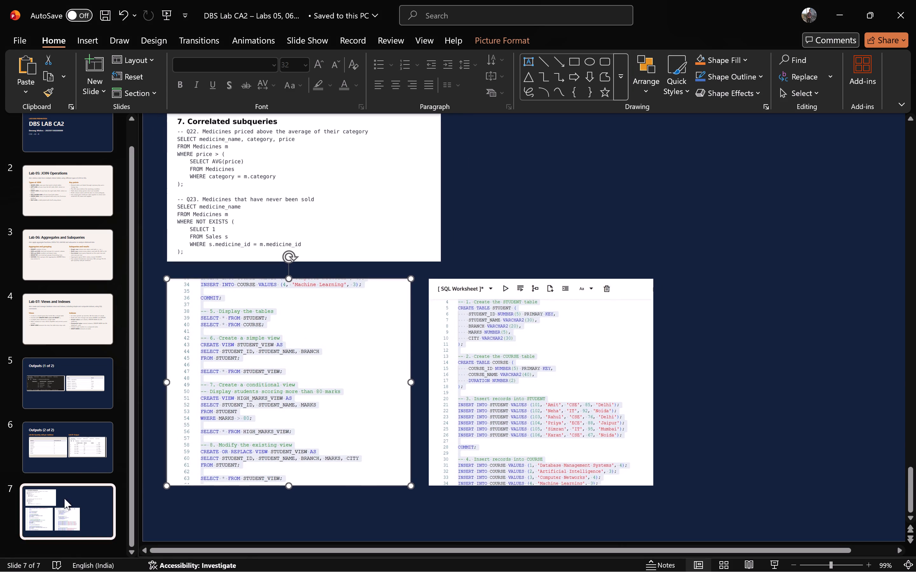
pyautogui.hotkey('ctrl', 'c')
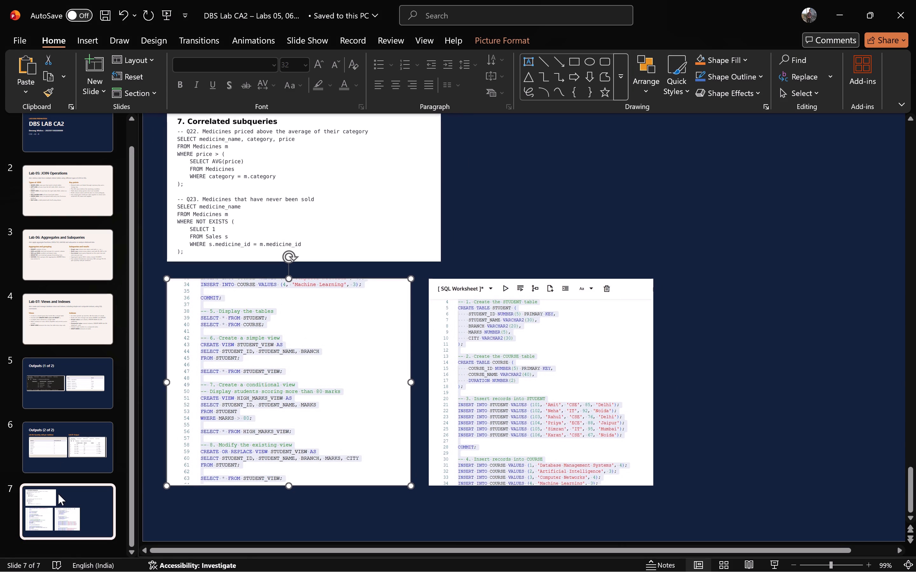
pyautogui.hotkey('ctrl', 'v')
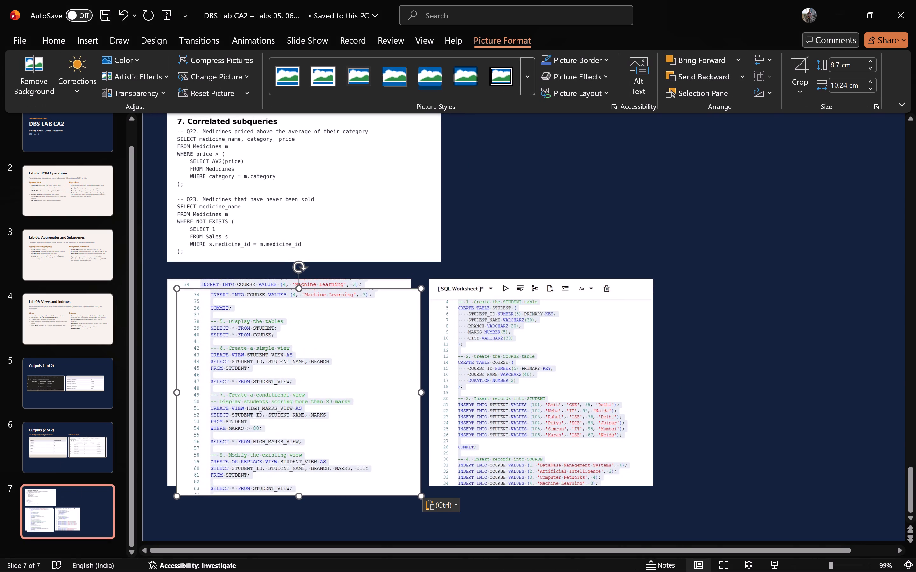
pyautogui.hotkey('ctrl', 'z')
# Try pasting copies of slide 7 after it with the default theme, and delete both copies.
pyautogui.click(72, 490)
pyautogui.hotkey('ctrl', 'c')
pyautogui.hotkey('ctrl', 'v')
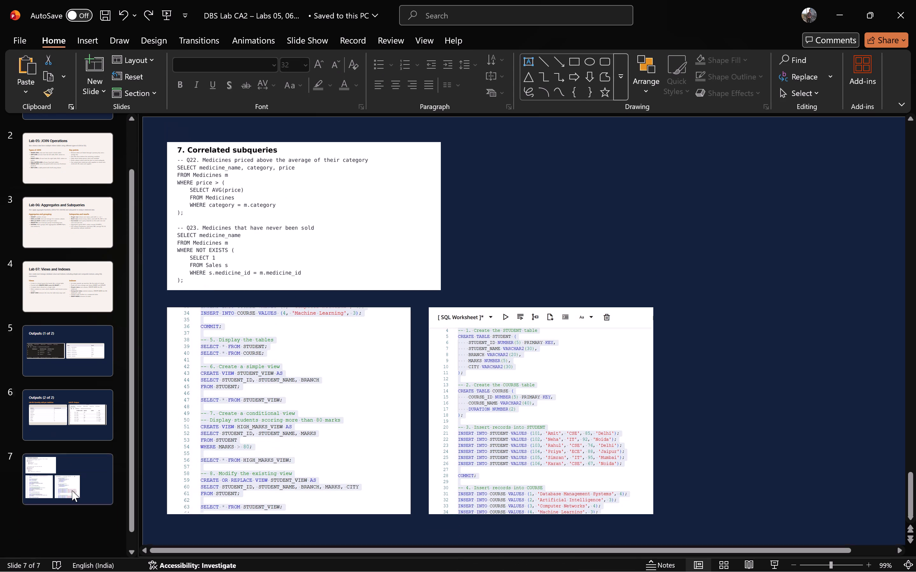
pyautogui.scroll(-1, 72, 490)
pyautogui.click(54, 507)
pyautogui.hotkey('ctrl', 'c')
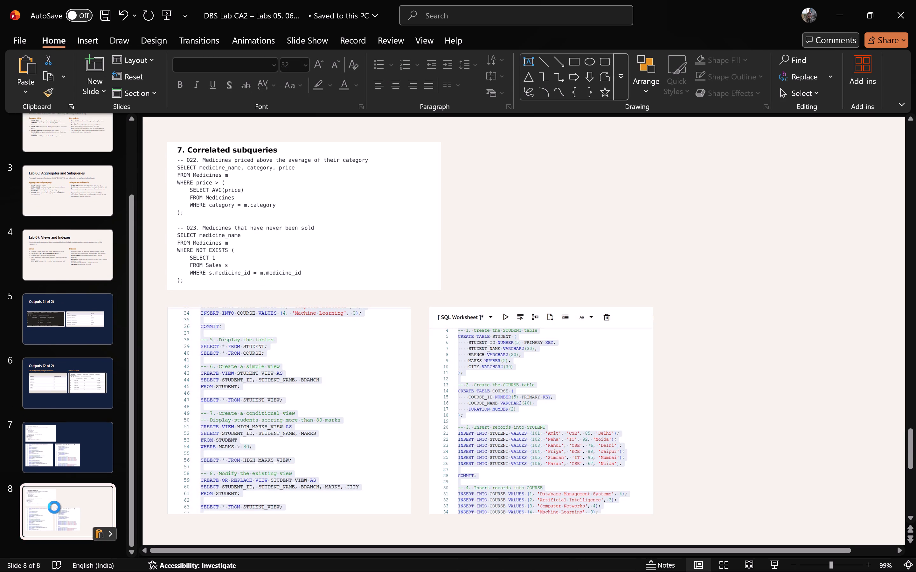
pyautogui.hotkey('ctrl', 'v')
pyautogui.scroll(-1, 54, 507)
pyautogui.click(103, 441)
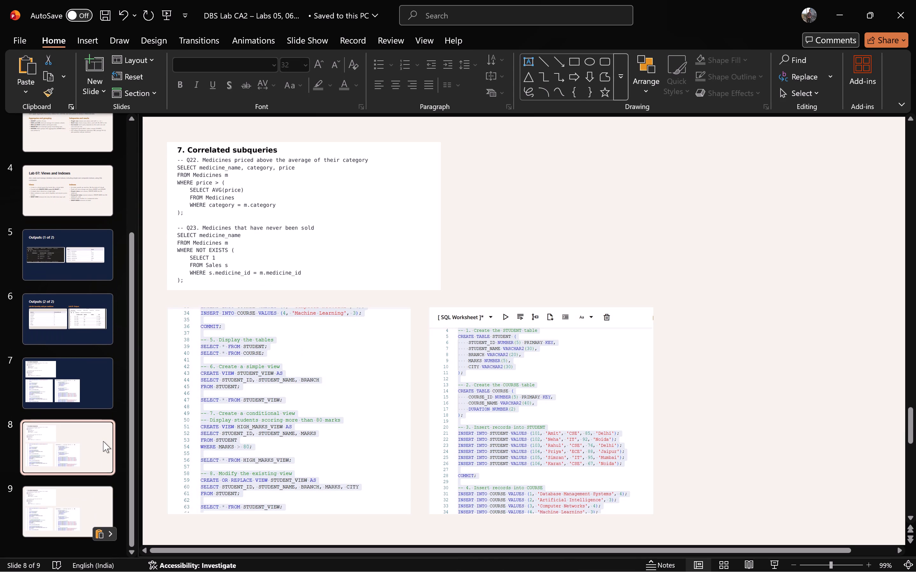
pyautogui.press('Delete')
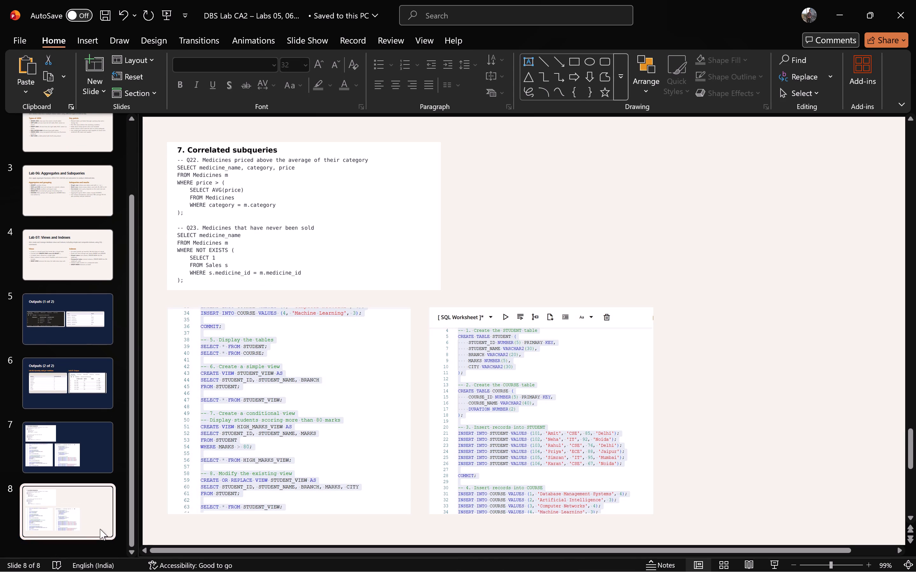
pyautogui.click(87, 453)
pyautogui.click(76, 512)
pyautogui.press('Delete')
# Duplicate slide 7 twice, as slides 8 and 9, keeping the source formatting for both copies.
pyautogui.click(76, 512)
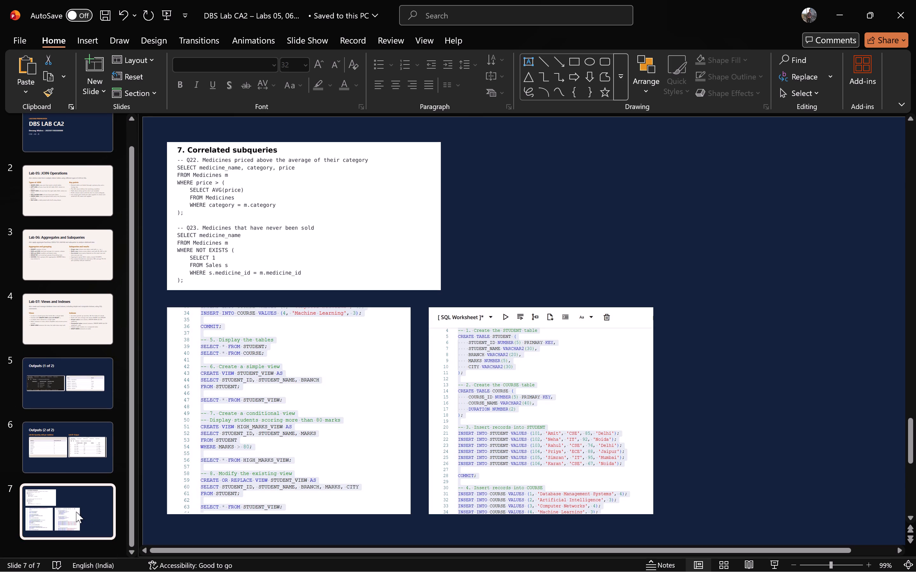
pyautogui.hotkey('ctrl', 'c')
pyautogui.hotkey('ctrl', 'v')
pyautogui.click(97, 533)
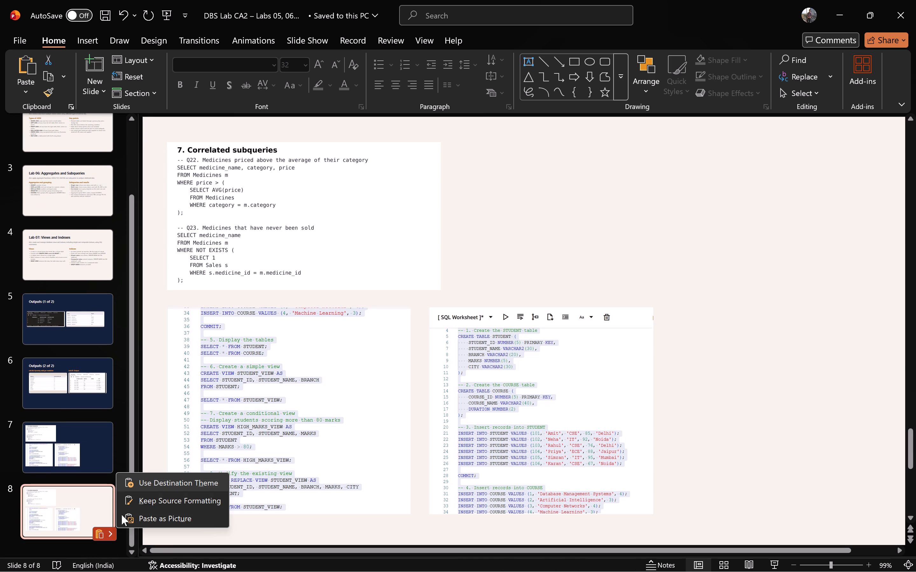
pyautogui.click(158, 501)
pyautogui.click(73, 500)
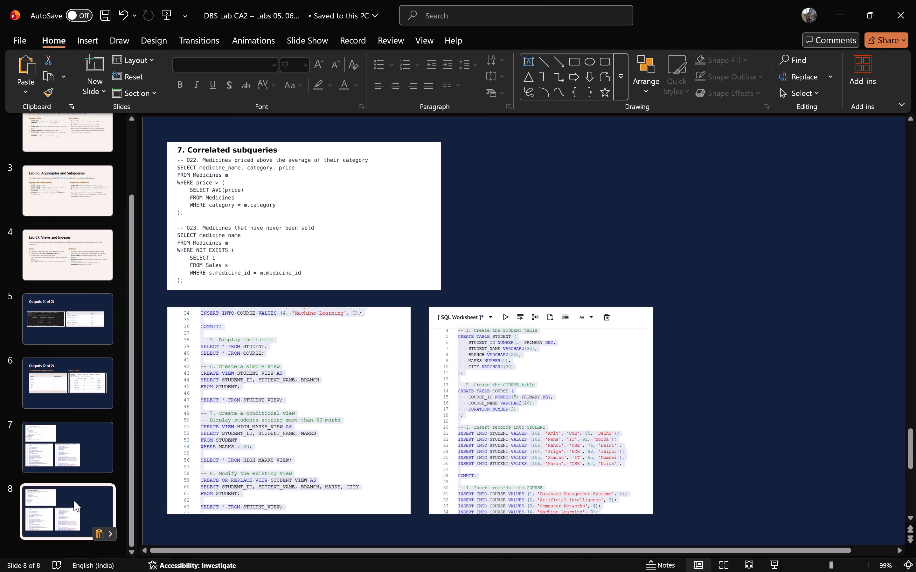
pyautogui.hotkey('ctrl', 'c')
pyautogui.hotkey('ctrl', 'v')
pyautogui.click(101, 526)
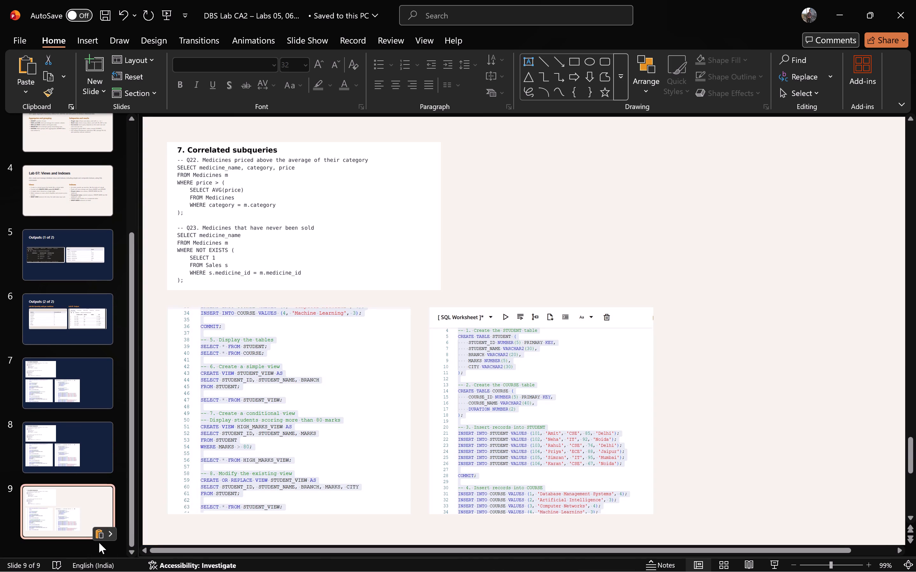
pyautogui.click(100, 538)
pyautogui.click(174, 504)
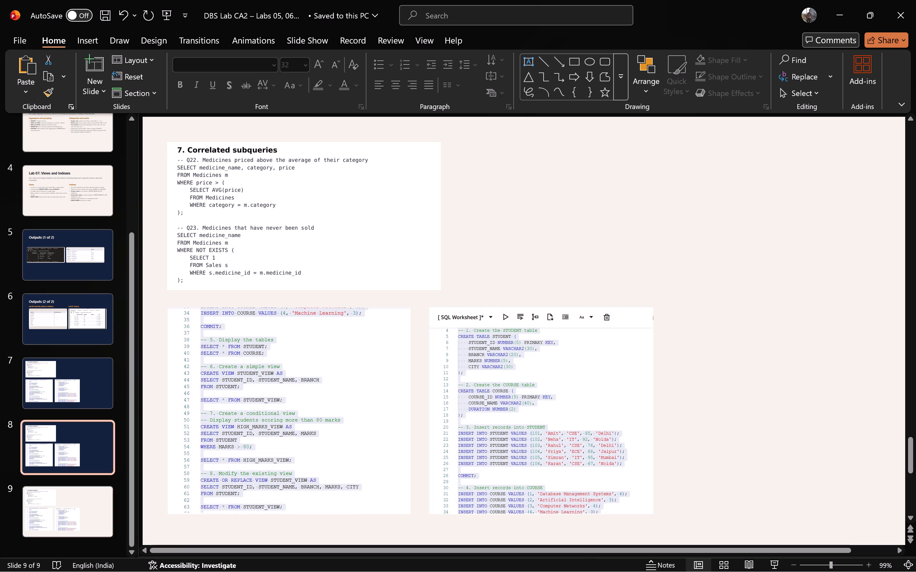
# Delete the Correlated subqueries screenshot from slide 7.
pyautogui.click(81, 398)
pyautogui.click(380, 183)
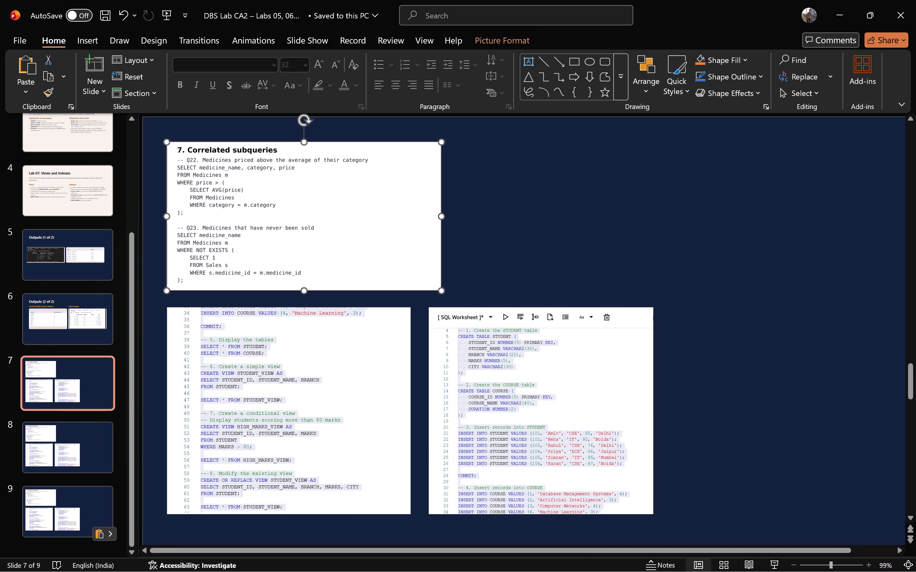
pyautogui.press('Delete')
# Move the two remaining SQL screenshots on slide 7 together up to the upper part of the slide.
pyautogui.moveTo(211, 275); pyautogui.dragTo(551, 359)
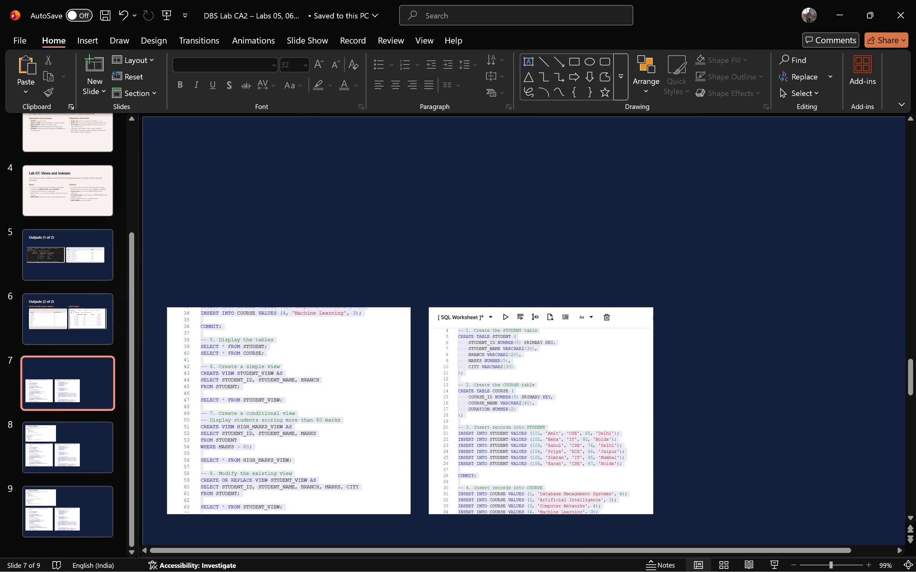
pyautogui.click(292, 390)
pyautogui.keyDown('shift'); pyautogui.click(492, 375); pyautogui.keyUp('shift')
pyautogui.moveTo(349, 374); pyautogui.dragTo(370, 245)
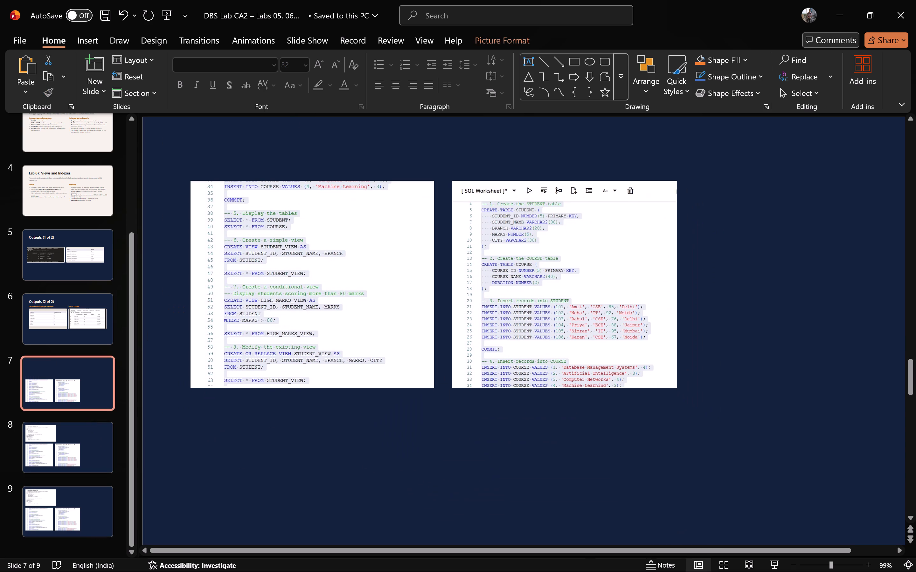
pyautogui.moveTo(370, 245); pyautogui.dragTo(357, 237)
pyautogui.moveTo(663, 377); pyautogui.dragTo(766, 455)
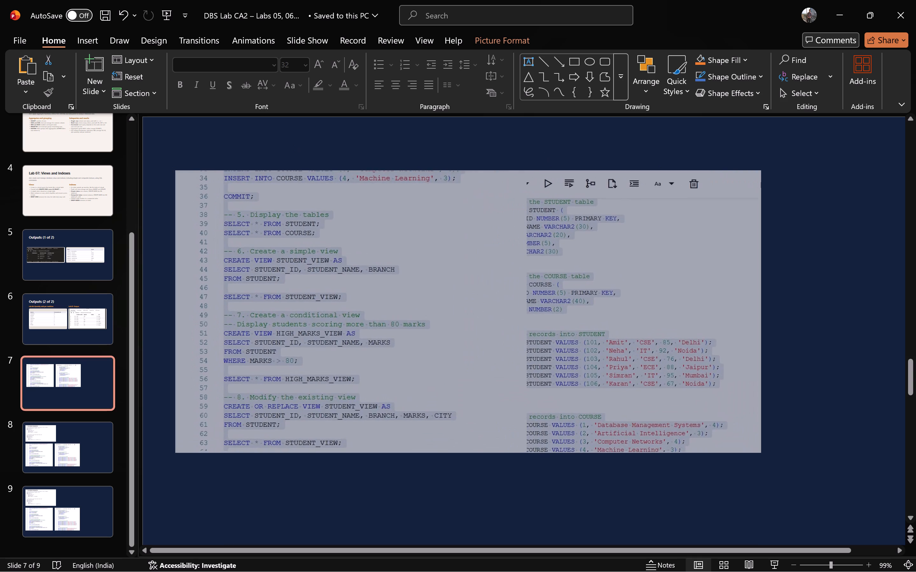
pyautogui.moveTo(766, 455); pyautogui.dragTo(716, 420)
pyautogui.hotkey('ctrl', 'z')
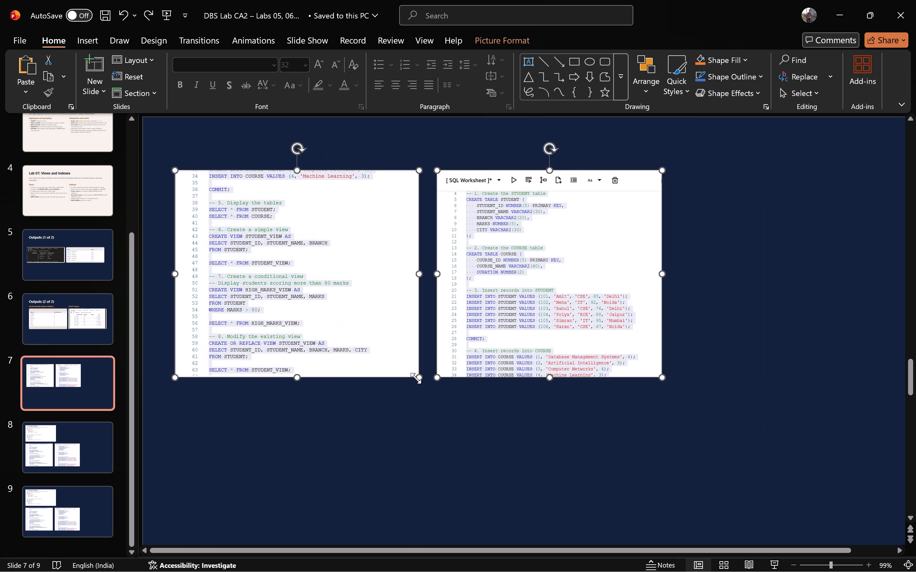
# Stretch both SQL screenshots on slide 7 vertically so they reach close to the slide's bottom edge.
pyautogui.moveTo(417, 377); pyautogui.dragTo(408, 481)
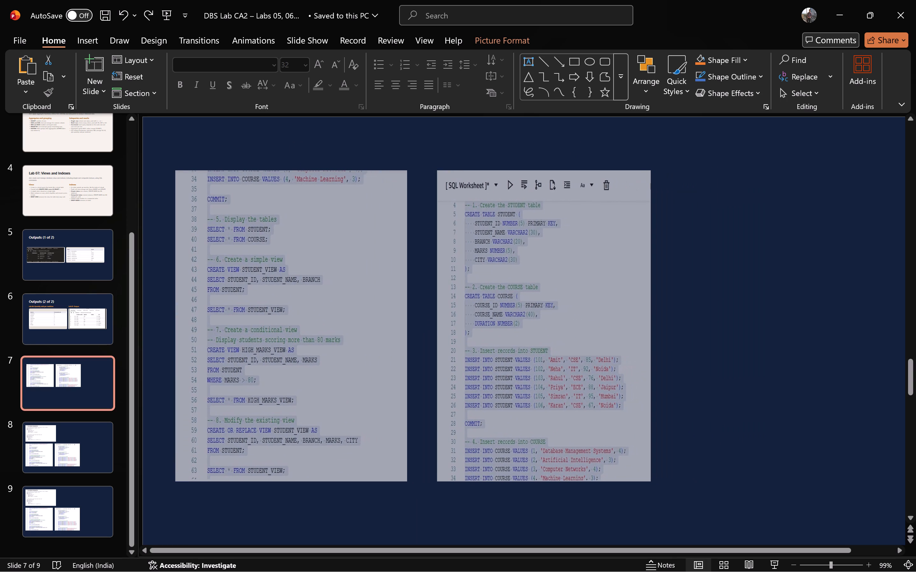
pyautogui.moveTo(408, 481); pyautogui.dragTo(406, 500)
# Enlarge the SQL Worksheet screenshot with the STUDENT and COURSE table creation and place it in slide 7's right half.
pyautogui.click(764, 283)
pyautogui.moveTo(626, 336); pyautogui.dragTo(726, 332)
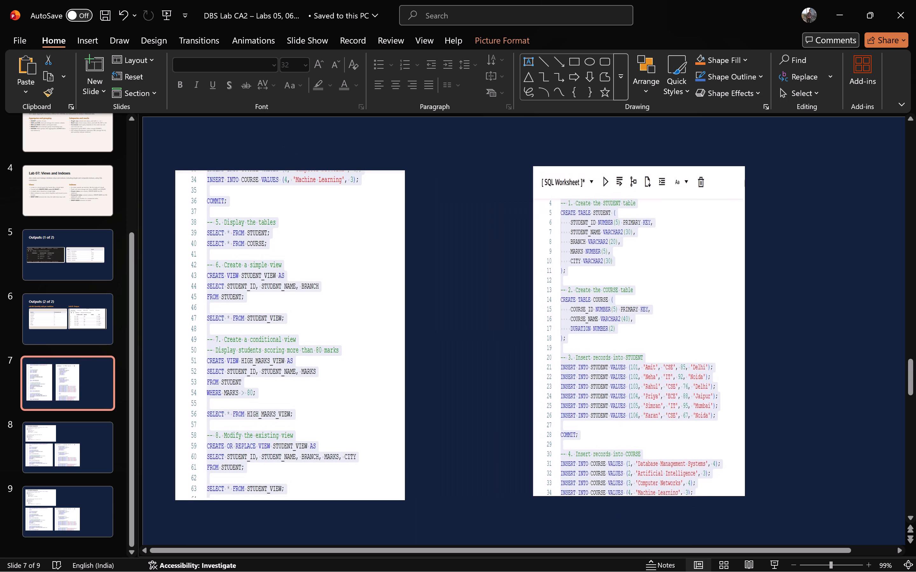
pyautogui.moveTo(726, 332); pyautogui.dragTo(677, 258)
pyautogui.moveTo(698, 423); pyautogui.dragTo(774, 442)
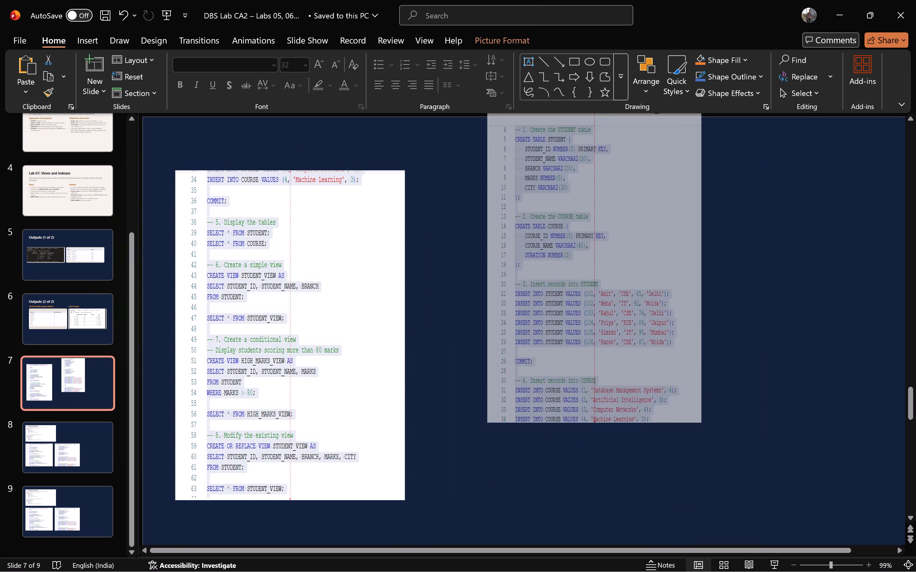
pyautogui.moveTo(774, 442); pyautogui.dragTo(815, 480)
pyautogui.moveTo(676, 347); pyautogui.dragTo(713, 391)
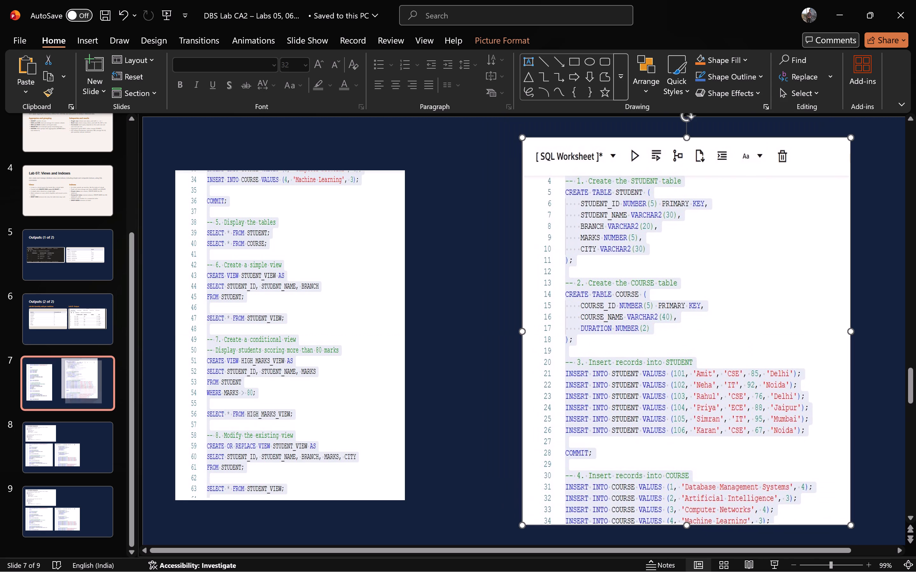
# Enlarge the views screenshot in slide 7's left half, matching its top and bottom edges to the neighbouring screenshot and narrowing it slightly.
pyautogui.click(370, 380)
pyautogui.moveTo(403, 498); pyautogui.dragTo(468, 533)
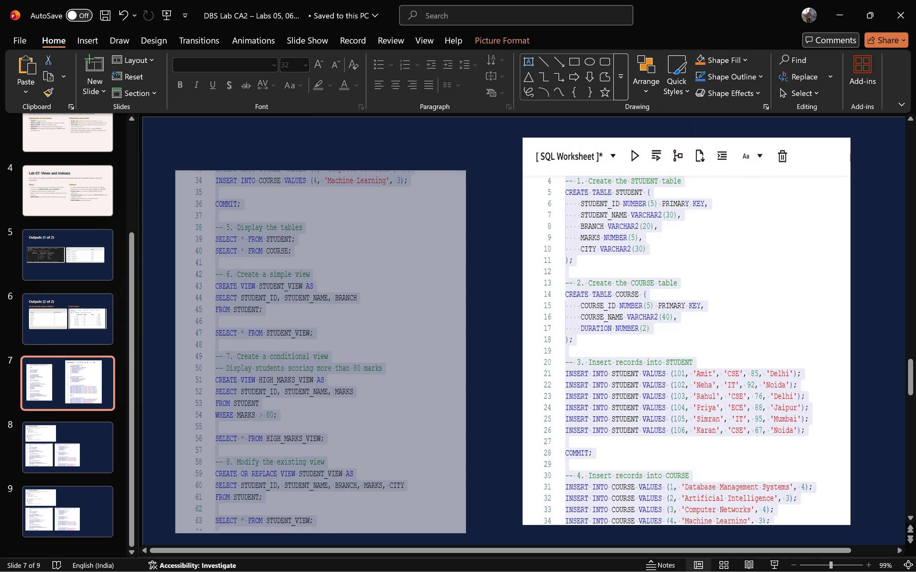
pyautogui.moveTo(468, 533); pyautogui.dragTo(477, 529)
pyautogui.moveTo(399, 445); pyautogui.dragTo(378, 412)
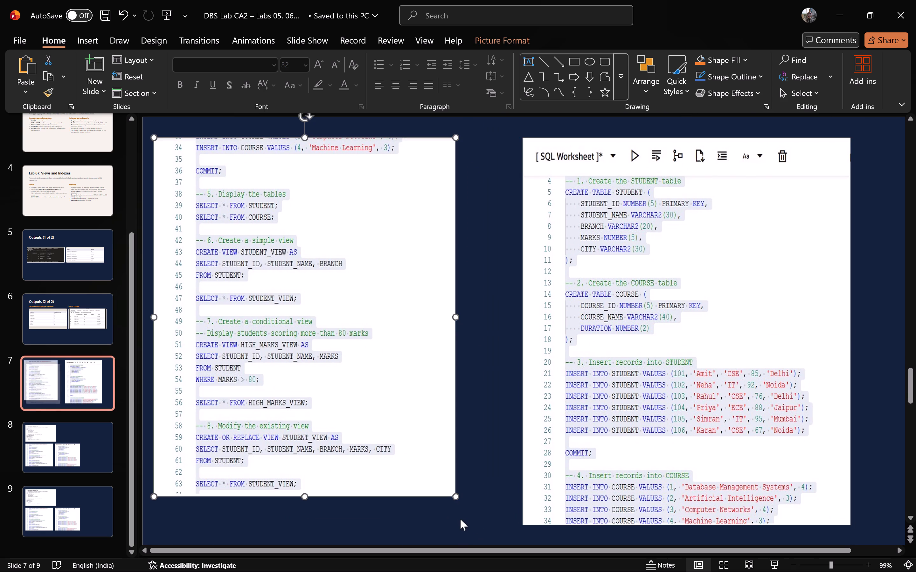
pyautogui.moveTo(304, 495); pyautogui.dragTo(301, 522)
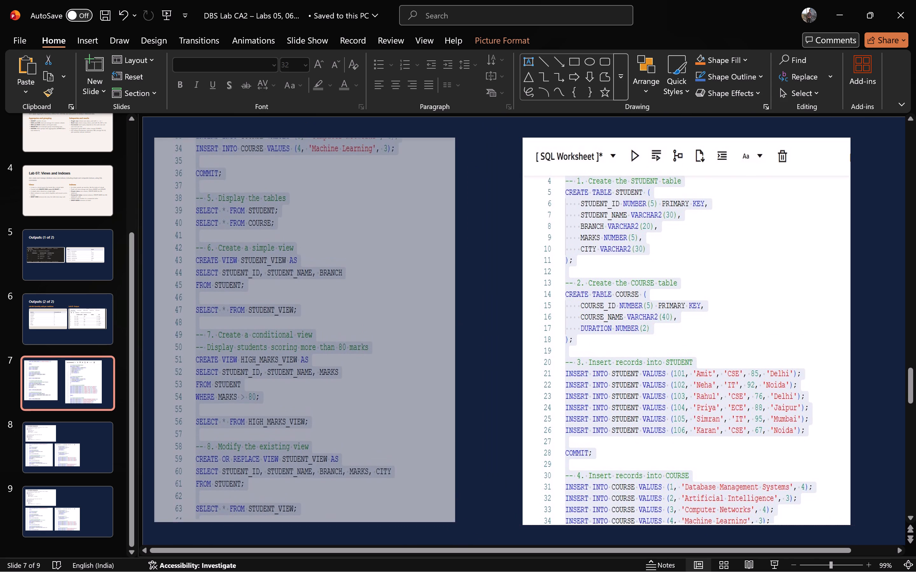
pyautogui.moveTo(301, 522); pyautogui.dragTo(301, 526)
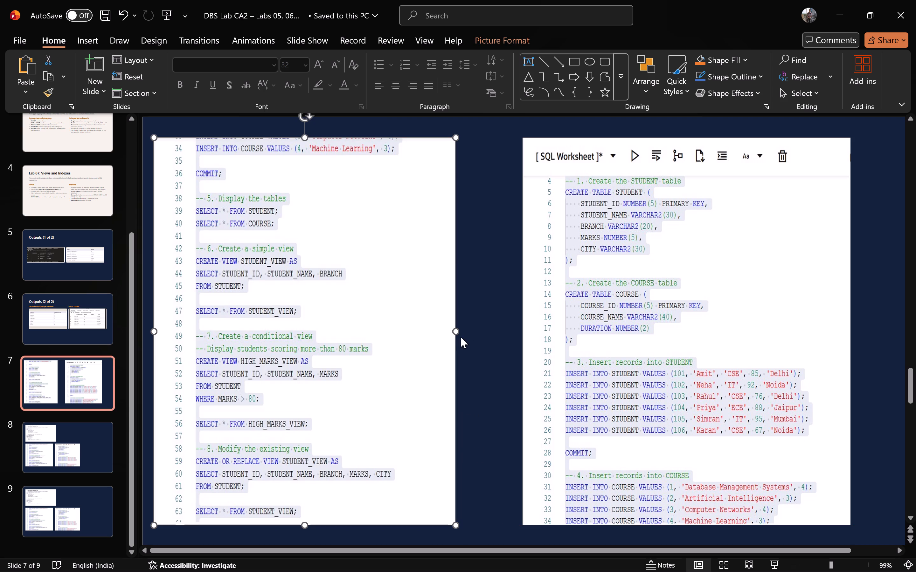
pyautogui.moveTo(456, 331); pyautogui.dragTo(443, 331)
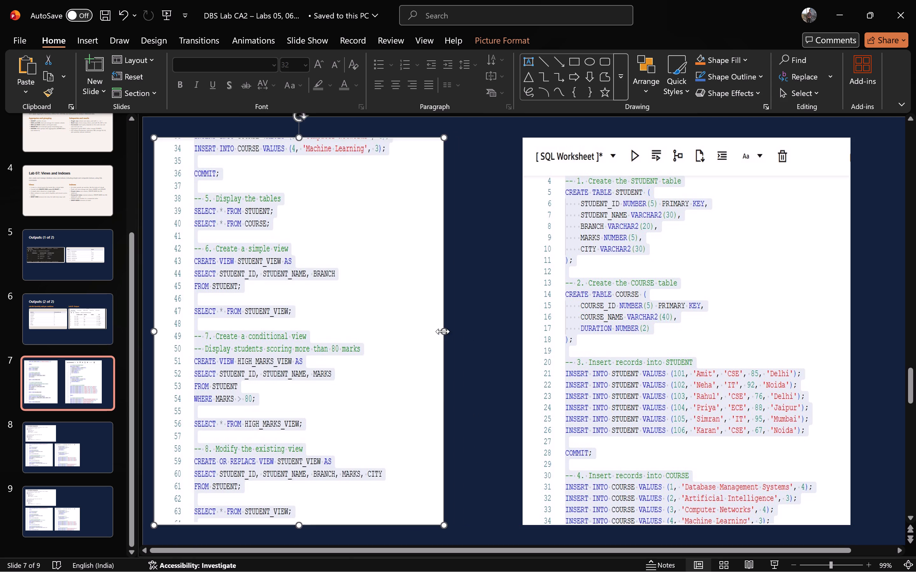
pyautogui.click(481, 348)
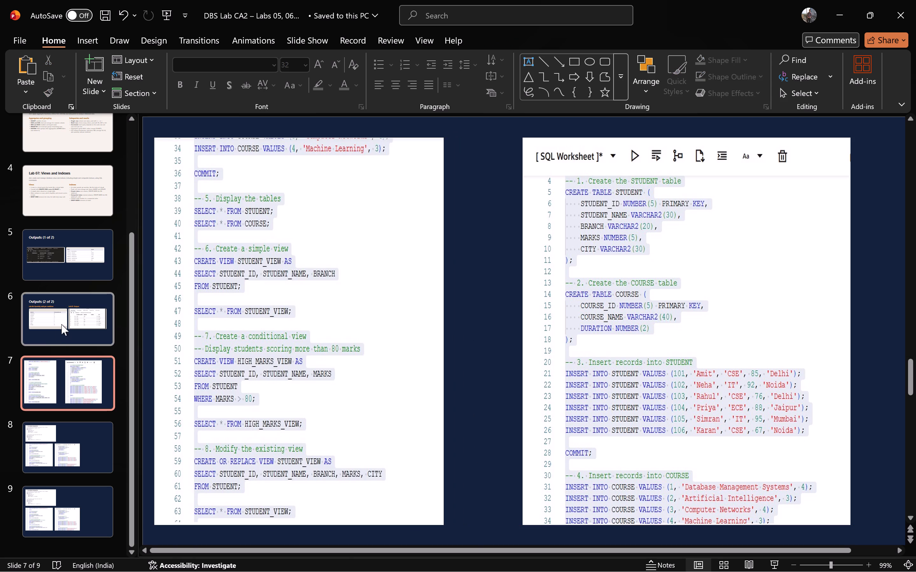
# Delete the two lower SQL screenshots from slide 8, keeping only the Correlated subqueries screenshot.
pyautogui.click(53, 436)
pyautogui.click(295, 247)
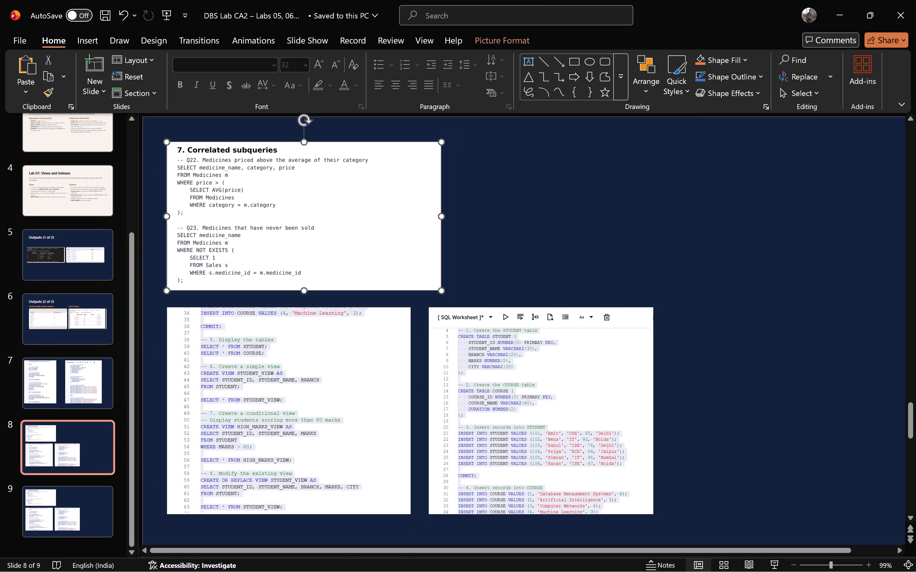
pyautogui.click(290, 350)
pyautogui.keyDown('shift'); pyautogui.click(526, 349); pyautogui.keyUp('shift')
pyautogui.press('Delete')
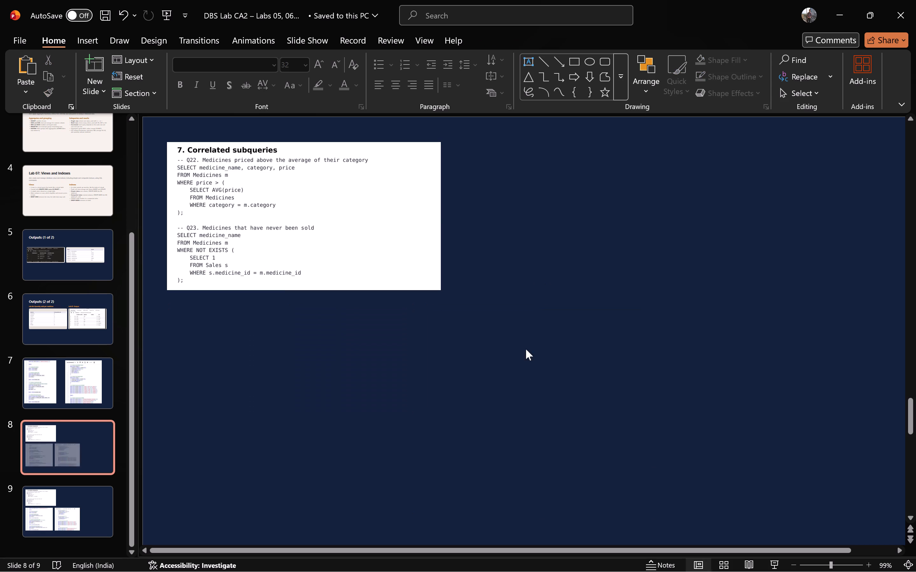
# Enlarge the Correlated subqueries screenshot on slide 8 and stretch it vertically to fill most of the slide's left half.
pyautogui.moveTo(295, 194); pyautogui.dragTo(288, 207)
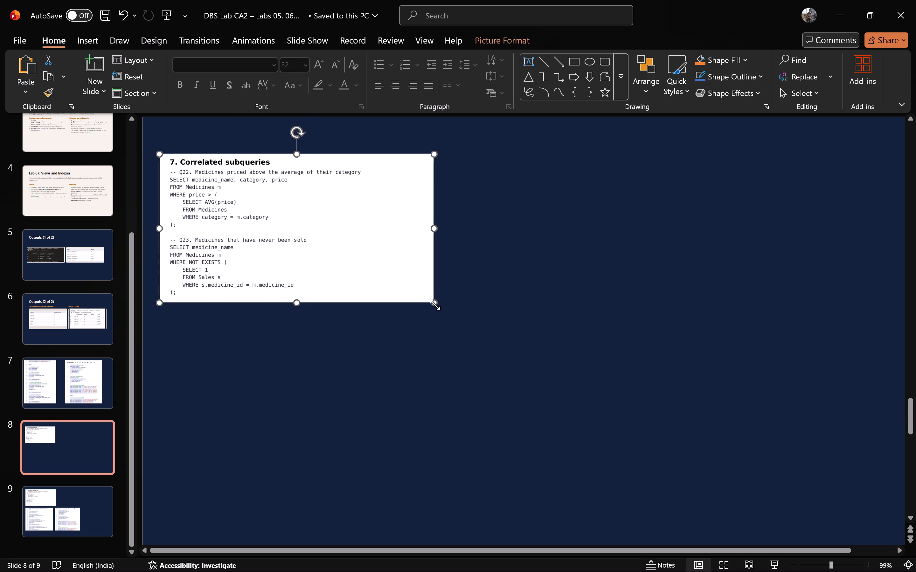
pyautogui.moveTo(435, 305); pyautogui.dragTo(400, 336)
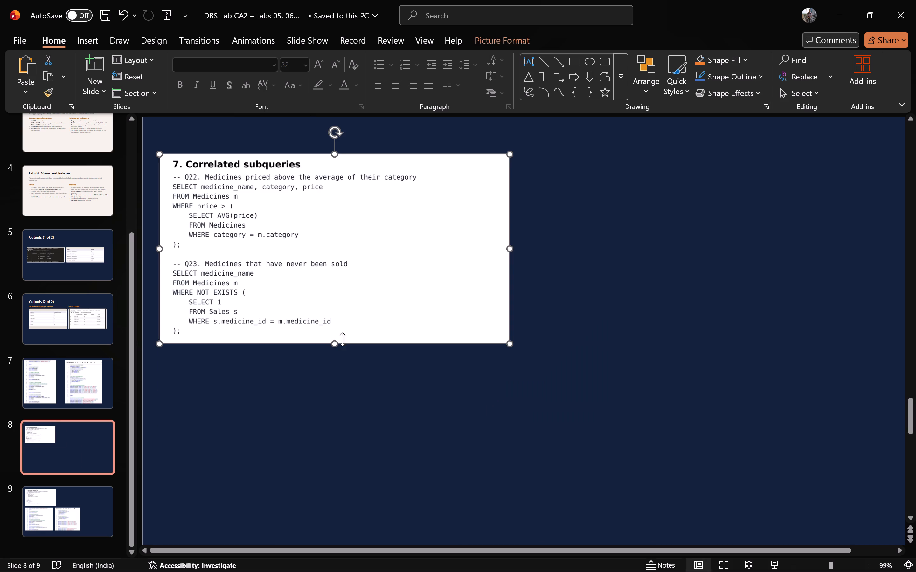
pyautogui.click(337, 345)
pyautogui.moveTo(337, 345); pyautogui.dragTo(343, 437)
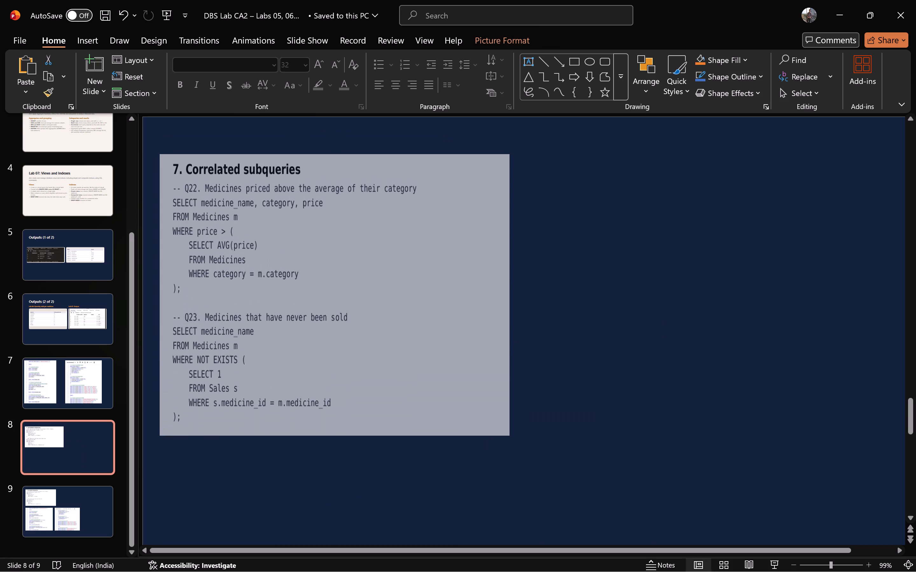
pyautogui.moveTo(343, 437); pyautogui.dragTo(349, 479)
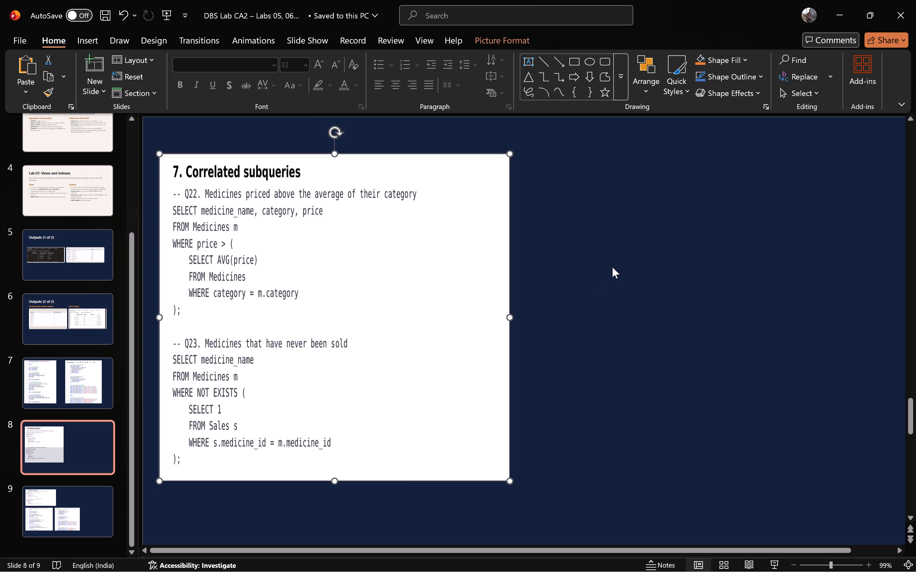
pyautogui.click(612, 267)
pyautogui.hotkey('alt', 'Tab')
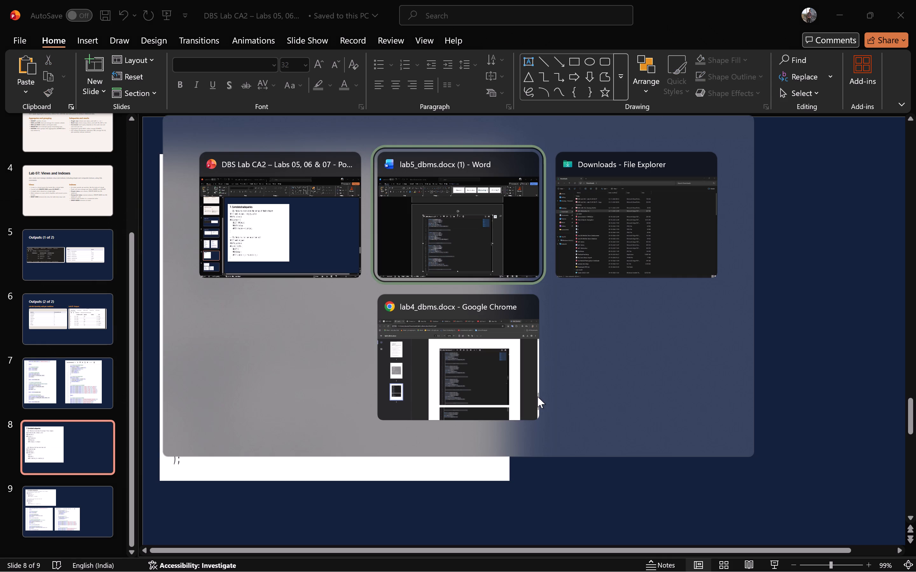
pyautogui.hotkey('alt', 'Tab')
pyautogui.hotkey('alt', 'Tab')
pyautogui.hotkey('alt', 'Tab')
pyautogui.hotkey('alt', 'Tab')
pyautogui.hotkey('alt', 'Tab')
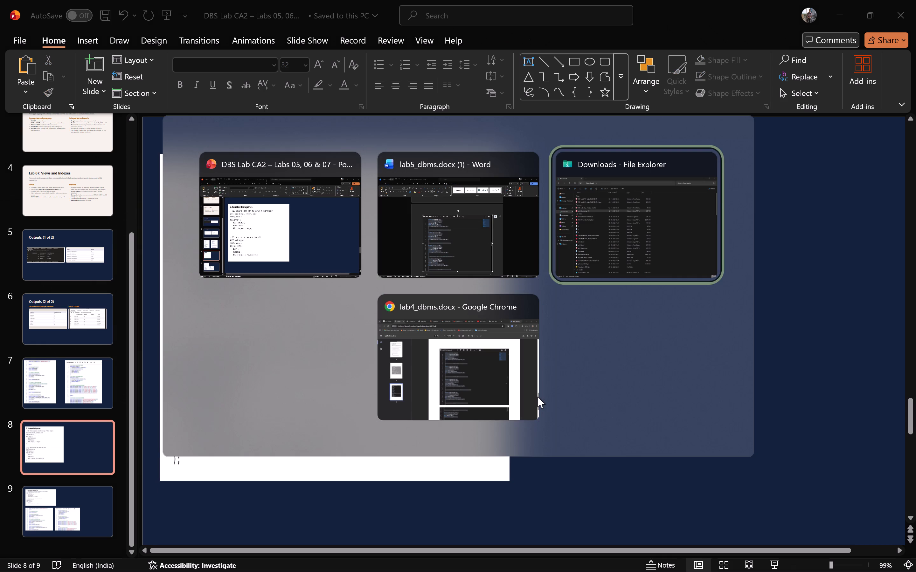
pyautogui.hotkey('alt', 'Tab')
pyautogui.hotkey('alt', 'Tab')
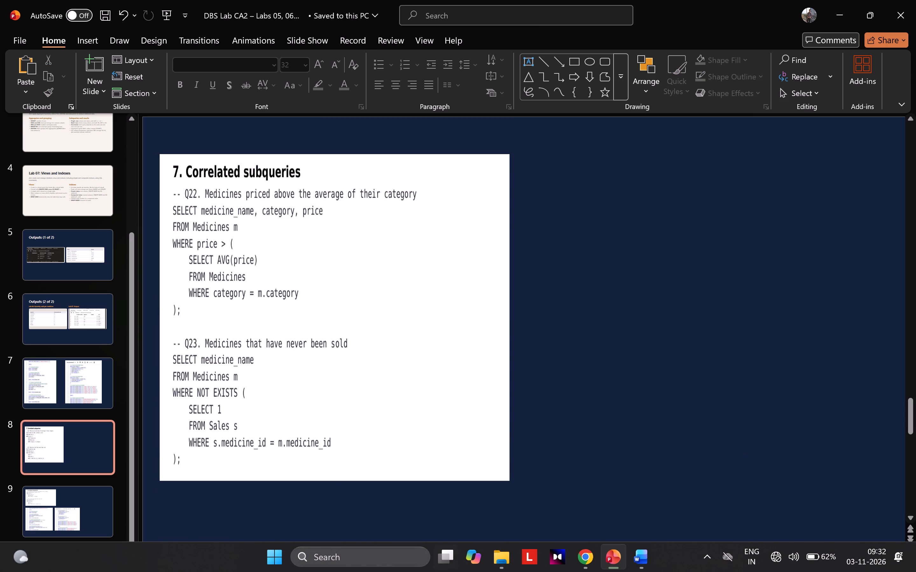
# Search the computer for "lab 6" and open the Lab_06_Medical_Store_Database PDF.
pyautogui.click(346, 568)
pyautogui.click(343, 565)
pyautogui.write('lab 6')
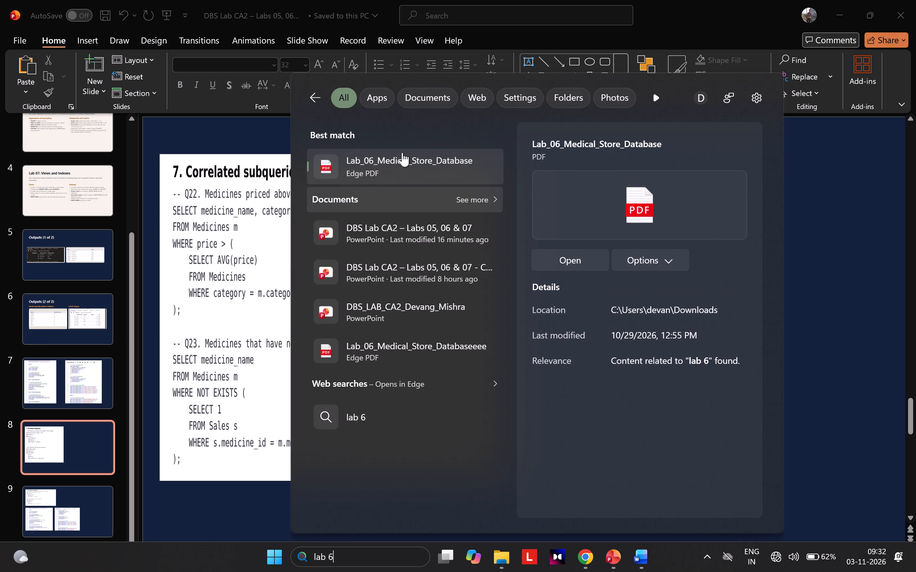
pyautogui.click(402, 153)
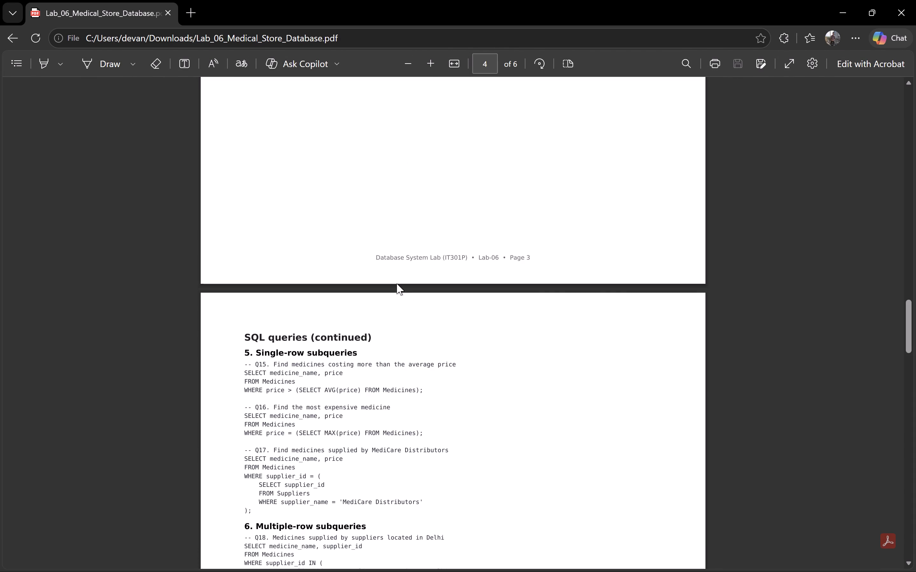
# Capture a screenshot of queries Q18 and Q19 under Multiple-row subqueries on page 4 of the PDF.
pyautogui.scroll(-6, 397, 283)
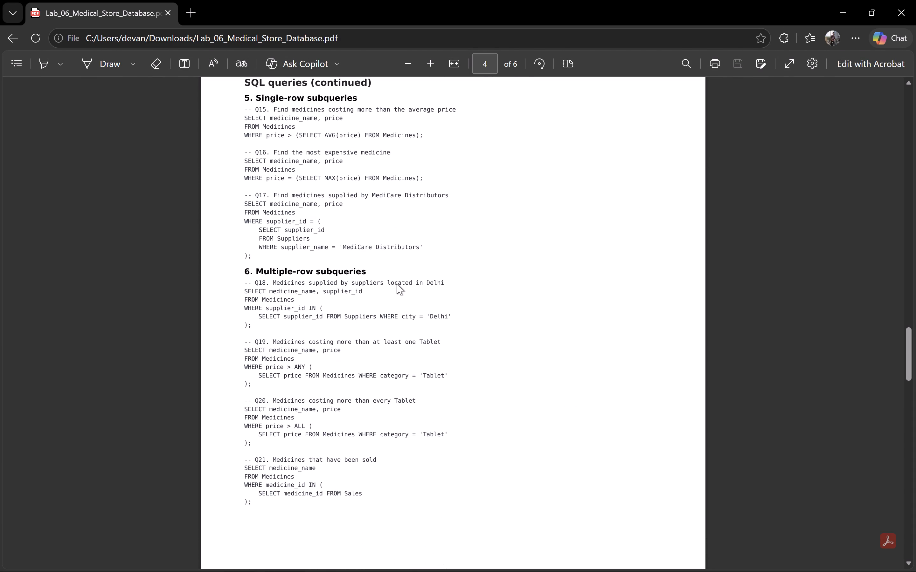
pyautogui.press('shift+super+s')
pyautogui.moveTo(232, 274); pyautogui.dragTo(501, 397)
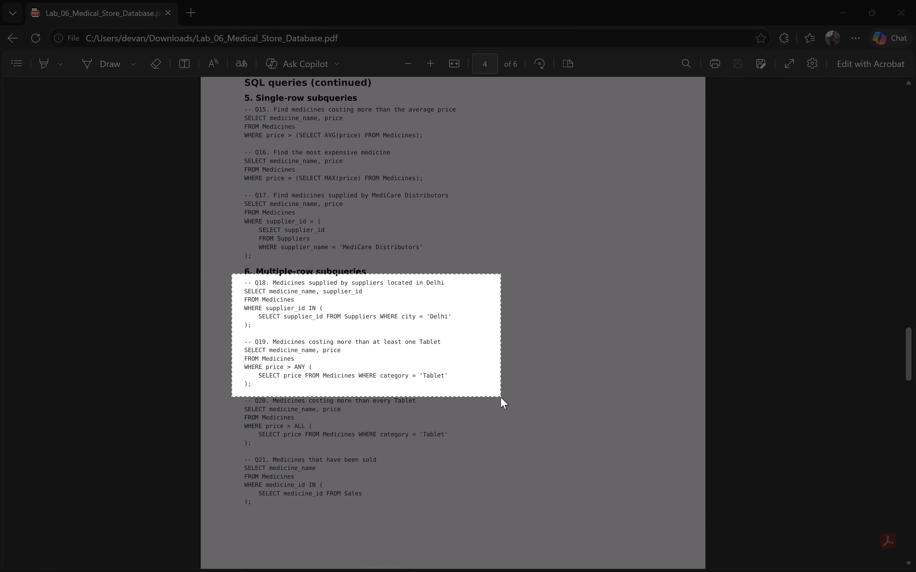
pyautogui.moveTo(501, 397); pyautogui.dragTo(483, 394)
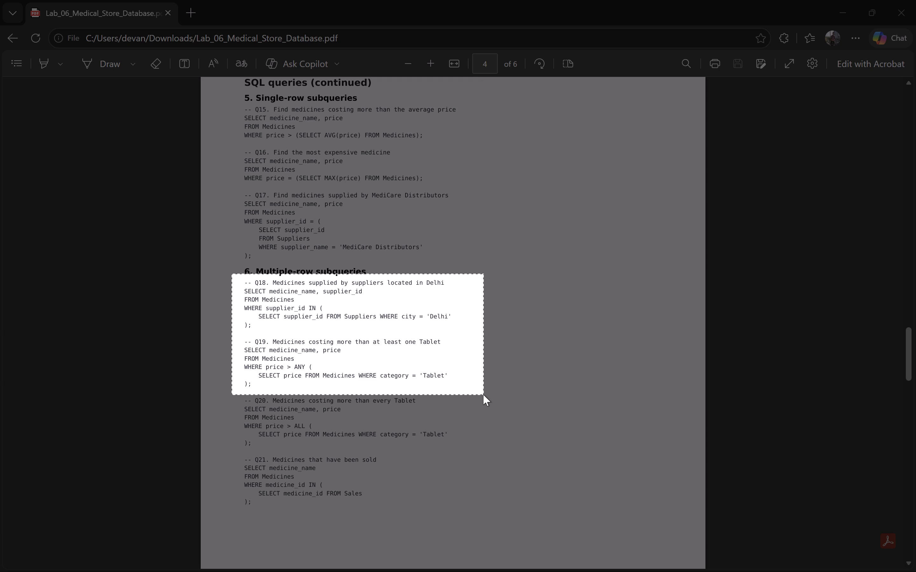
pyautogui.moveTo(483, 394); pyautogui.dragTo(483, 395)
# Paste the Q18–Q19 screenshot into slide 8's right half, top-aligned with the Correlated subqueries screenshot, and stretch it to the same 13.74 cm height.
pyautogui.hotkey('alt', 'Tab')
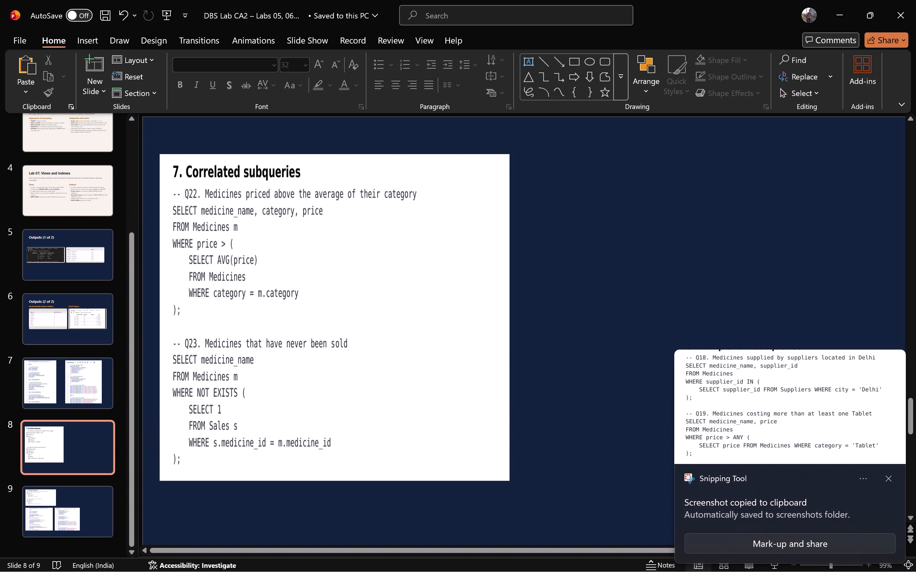
pyautogui.hotkey('ctrl', 'v')
pyautogui.moveTo(528, 329); pyautogui.dragTo(669, 195)
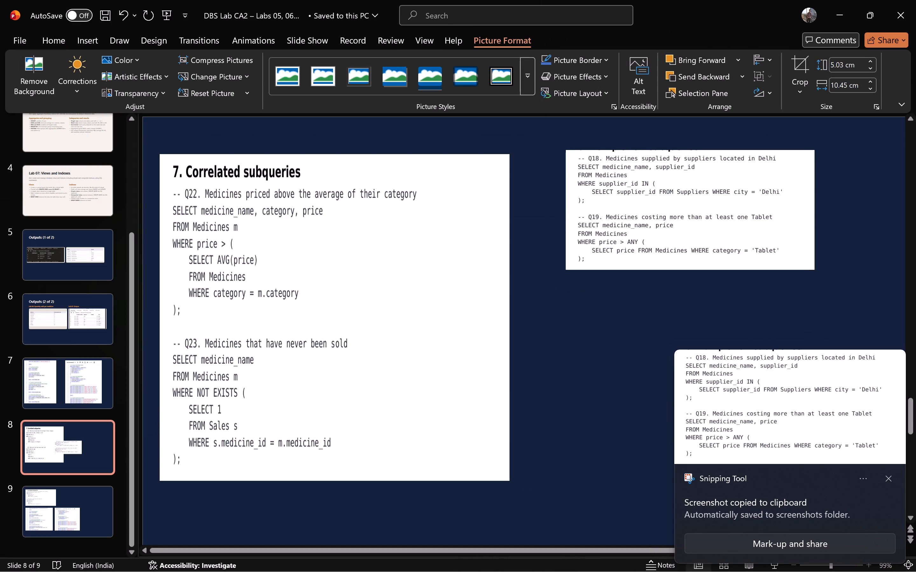
pyautogui.moveTo(669, 195); pyautogui.dragTo(654, 198)
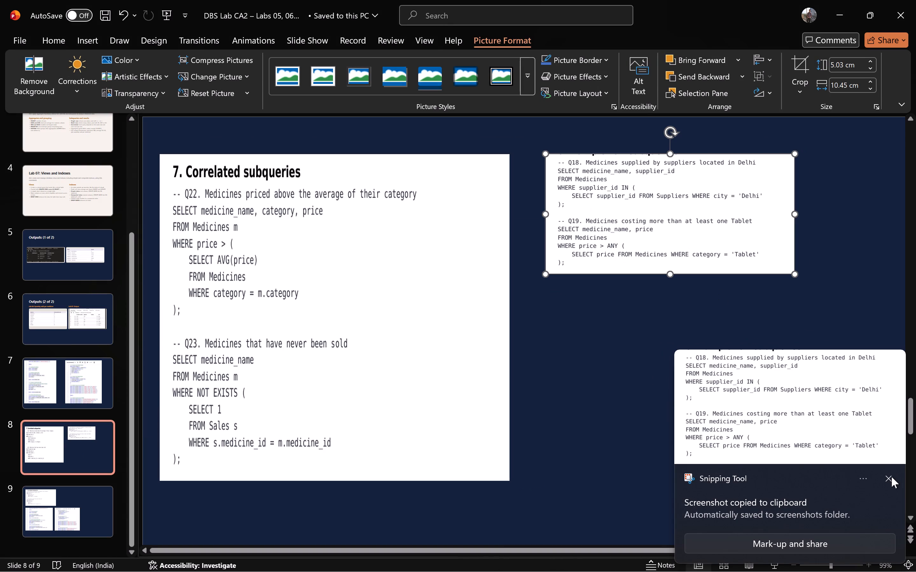
pyautogui.click(892, 477)
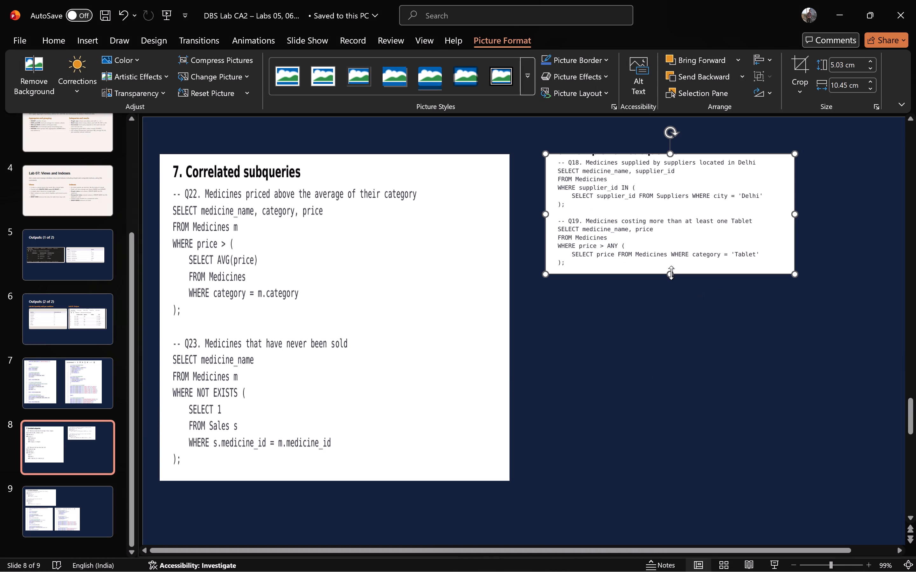
pyautogui.moveTo(671, 273); pyautogui.dragTo(646, 479)
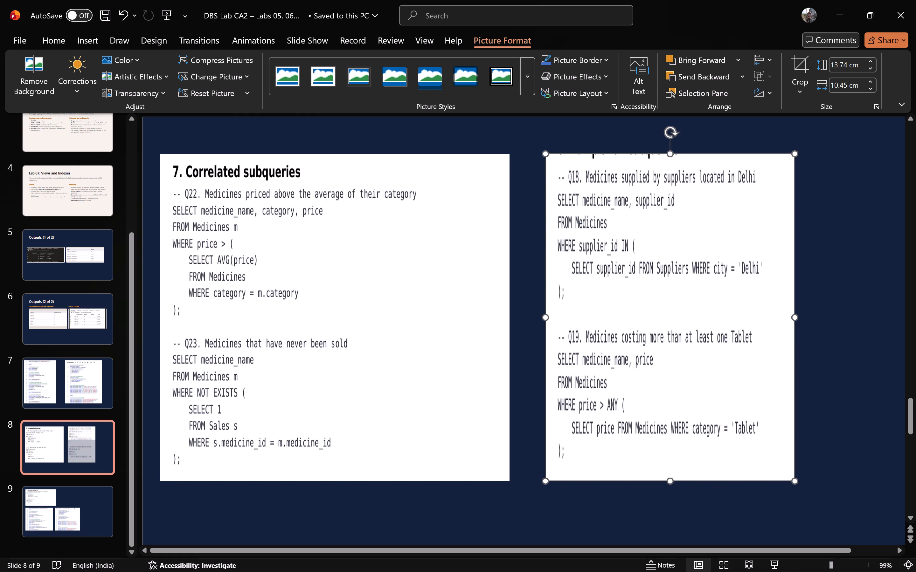
# Narrow the Correlated subqueries screenshot to about 12.8 cm and widen the Q18–Q19 screenshot toward slide 8's right edge.
pyautogui.click(461, 360)
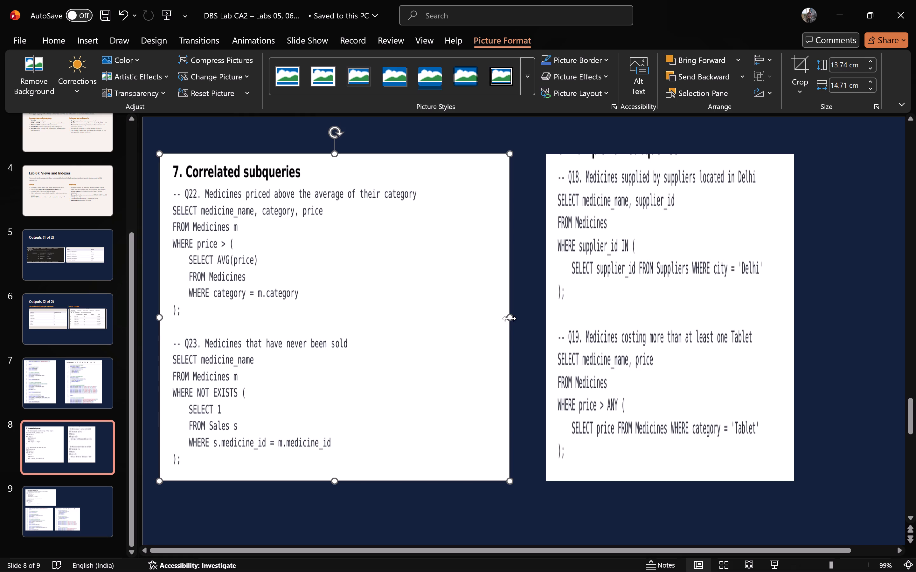
pyautogui.moveTo(510, 318); pyautogui.dragTo(464, 323)
pyautogui.click(612, 283)
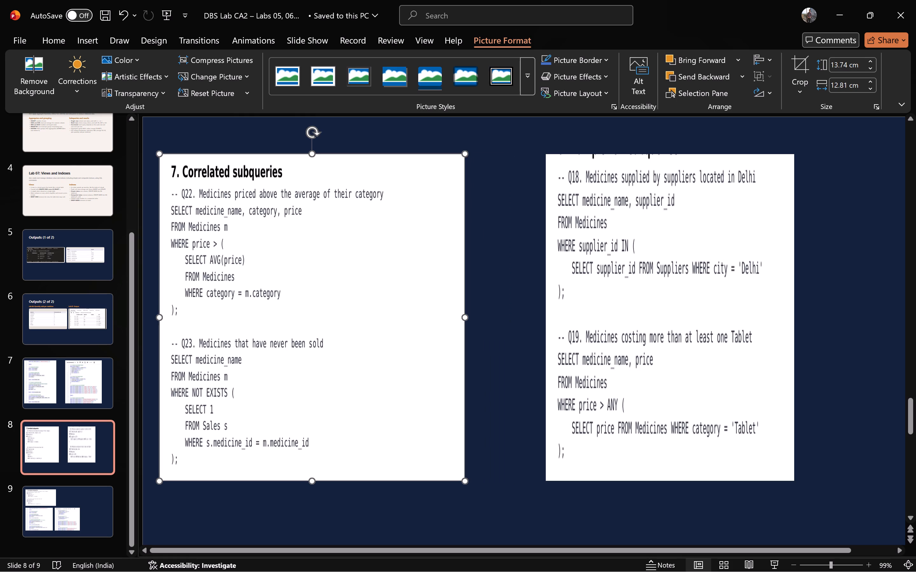
pyautogui.moveTo(795, 317); pyautogui.dragTo(872, 323)
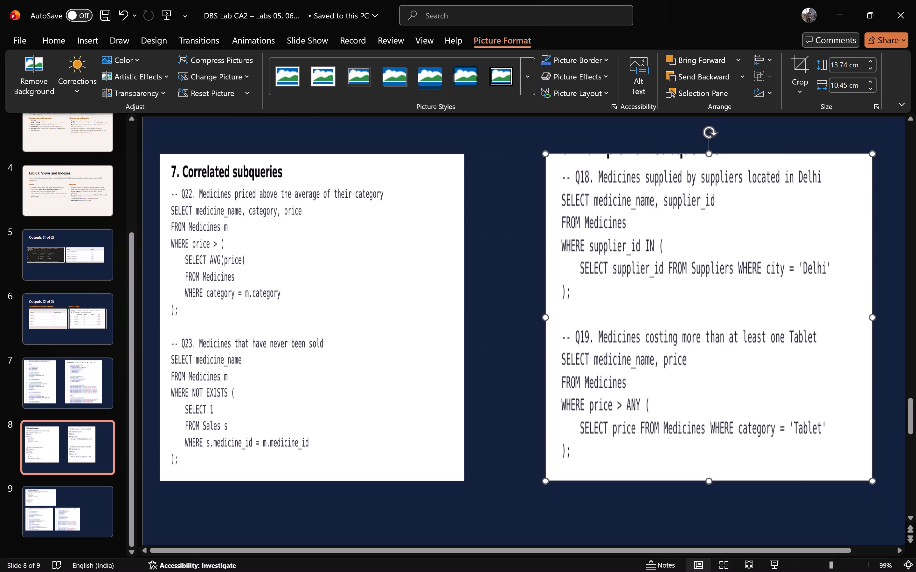
pyautogui.click(521, 354)
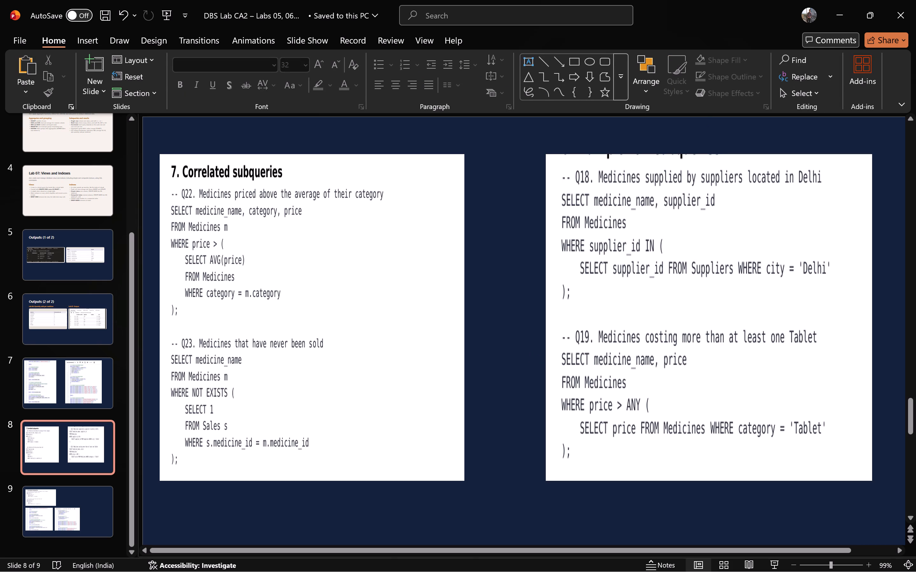
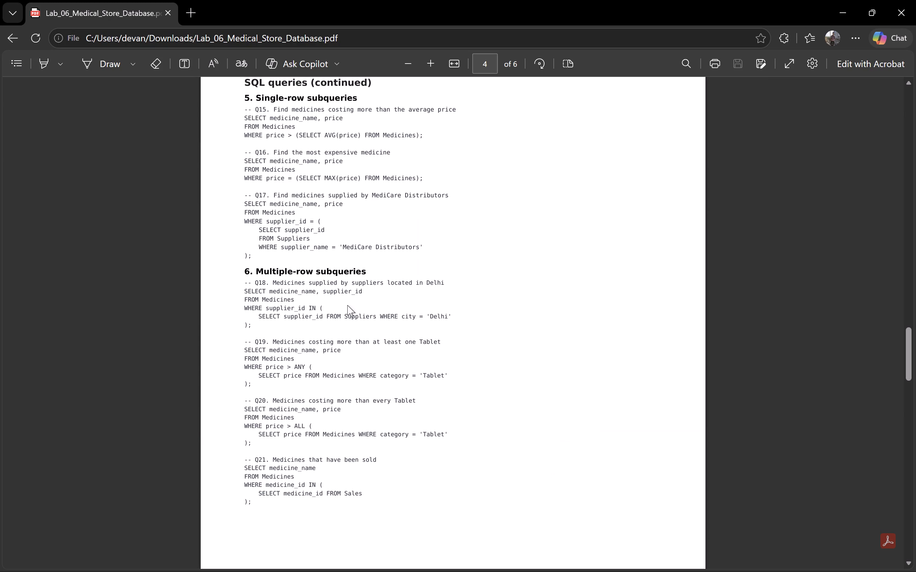
# Capture a screenshot of query Q17 under Single-row subqueries on page 4 of the Lab_06_Medical_Store_Database PDF.
pyautogui.scroll(1, 288, 240)
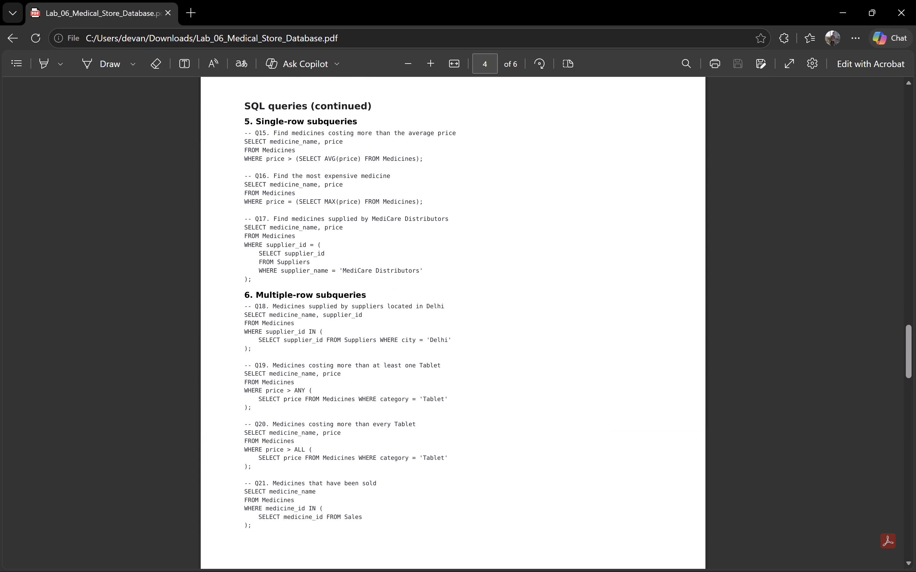
pyautogui.press('shift+super+s')
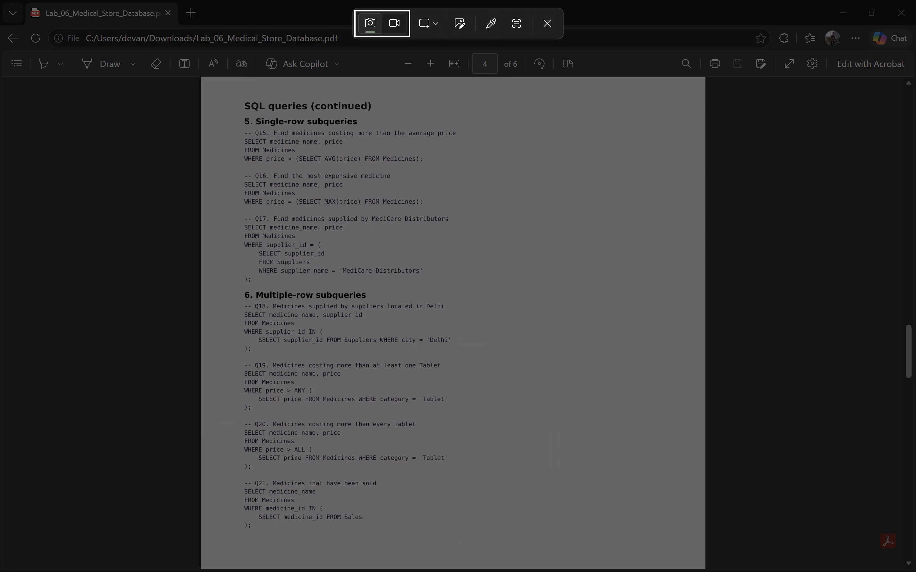
pyautogui.moveTo(241, 208); pyautogui.dragTo(482, 288)
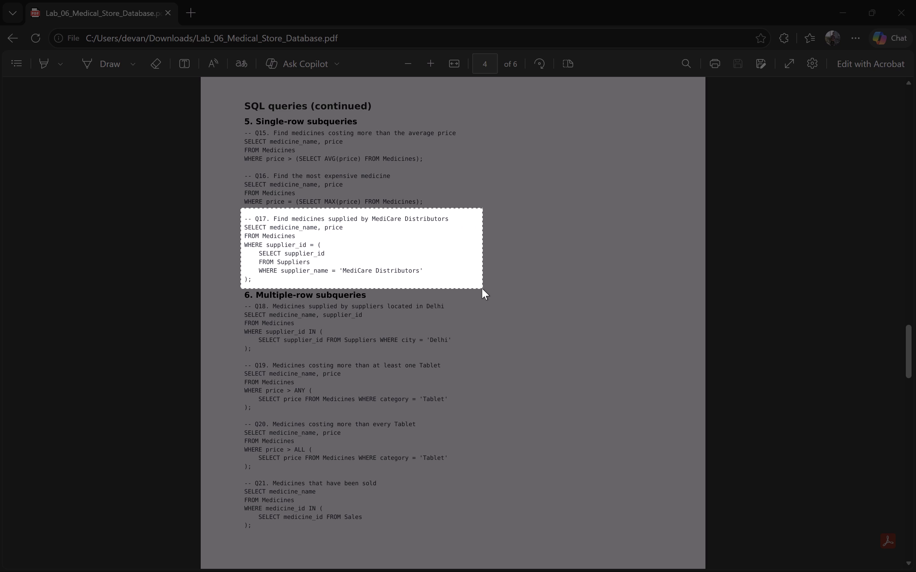
pyautogui.moveTo(482, 288); pyautogui.dragTo(482, 290)
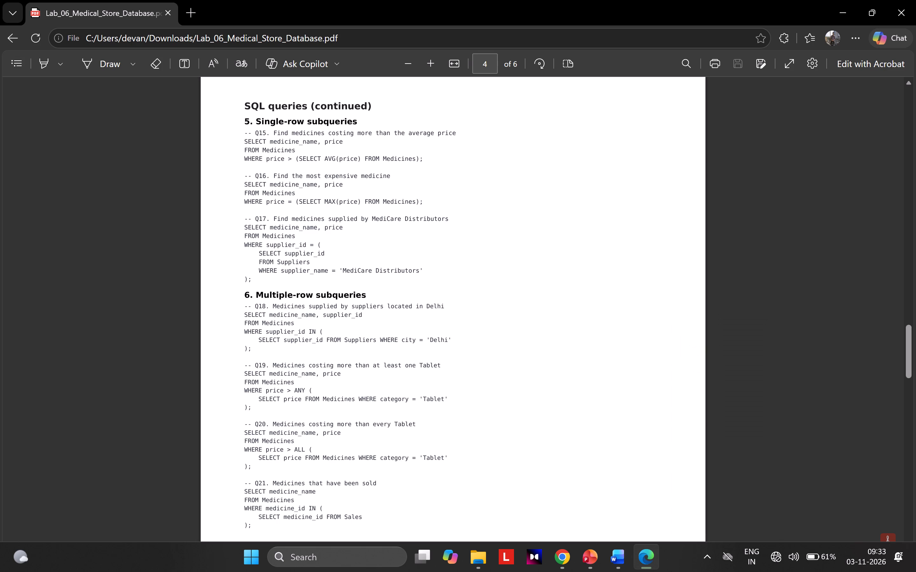
# In PowerPoint, shrink slide 8's Correlated subqueries screenshot to about 10.67 × 9.95 cm and Q18–Q19 to about 10.53 × 10.51 cm, aligned near the top.
pyautogui.click(595, 558)
pyautogui.click(406, 358)
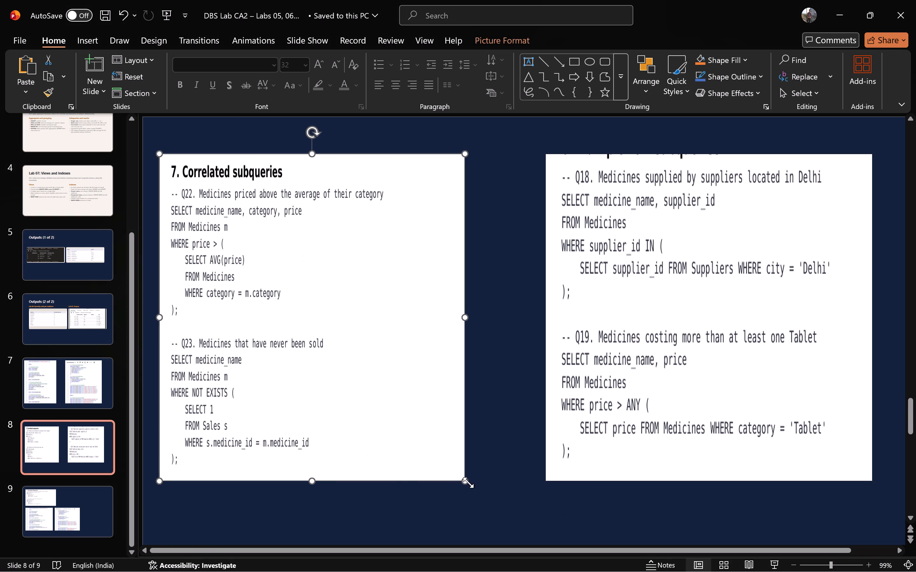
pyautogui.moveTo(466, 482); pyautogui.dragTo(351, 323)
pyautogui.moveTo(650, 291); pyautogui.dragTo(528, 265)
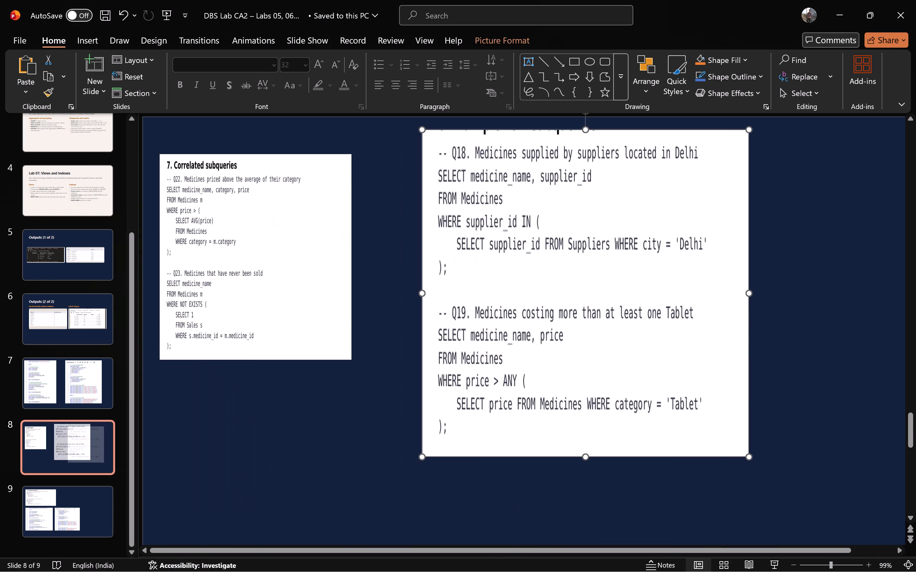
pyautogui.moveTo(419, 129); pyautogui.dragTo(499, 208)
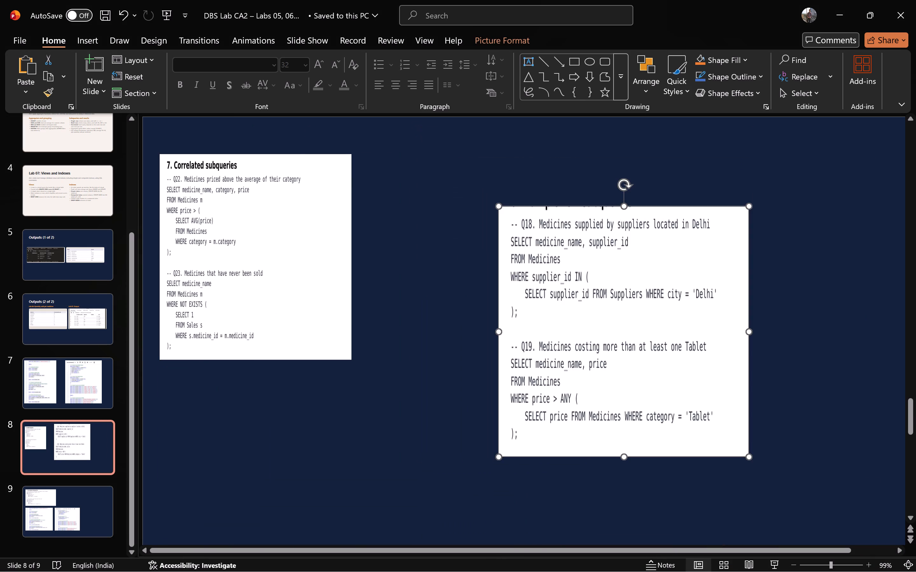
pyautogui.moveTo(569, 284); pyautogui.dragTo(631, 219)
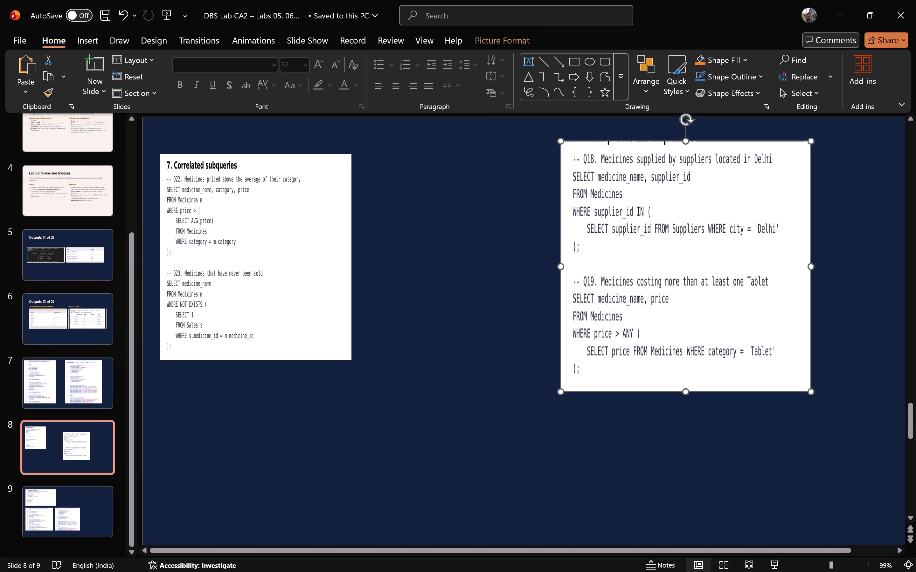
pyautogui.click(243, 245)
pyautogui.moveTo(352, 360); pyautogui.dragTo(398, 398)
pyautogui.moveTo(319, 329); pyautogui.dragTo(353, 318)
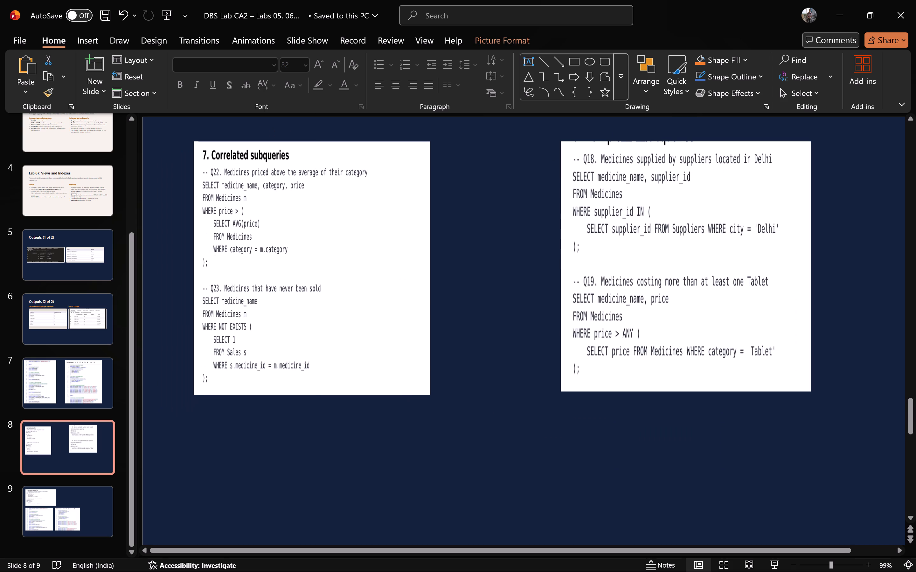
pyautogui.moveTo(353, 318); pyautogui.dragTo(353, 317)
# Paste the Q17 screenshot onto slide 8, enlarge it to about 5.1 × 14.97 cm, and place it centrally below the other two screenshots.
pyautogui.hotkey('ctrl', 'v')
pyautogui.moveTo(494, 344); pyautogui.dragTo(442, 413)
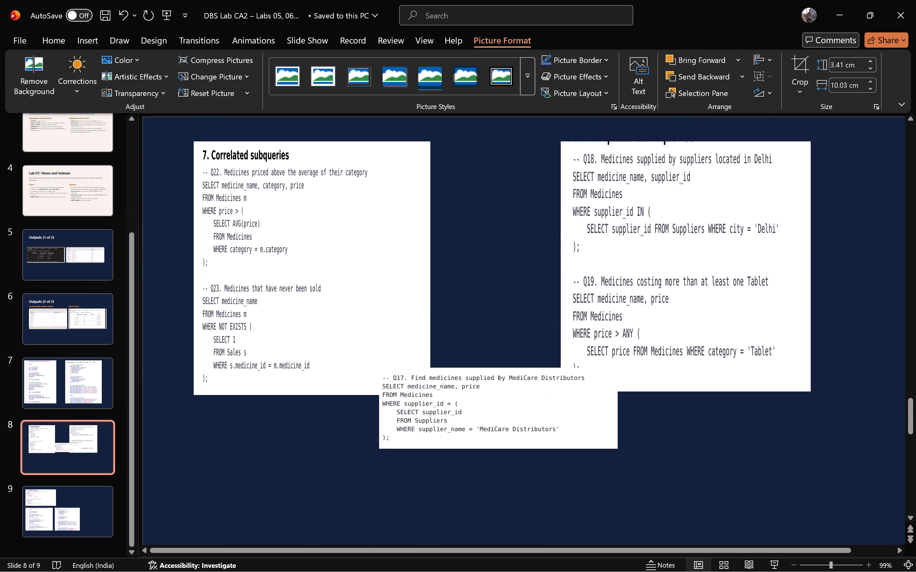
pyautogui.moveTo(442, 413); pyautogui.dragTo(407, 440)
pyautogui.moveTo(576, 480); pyautogui.dragTo(612, 503)
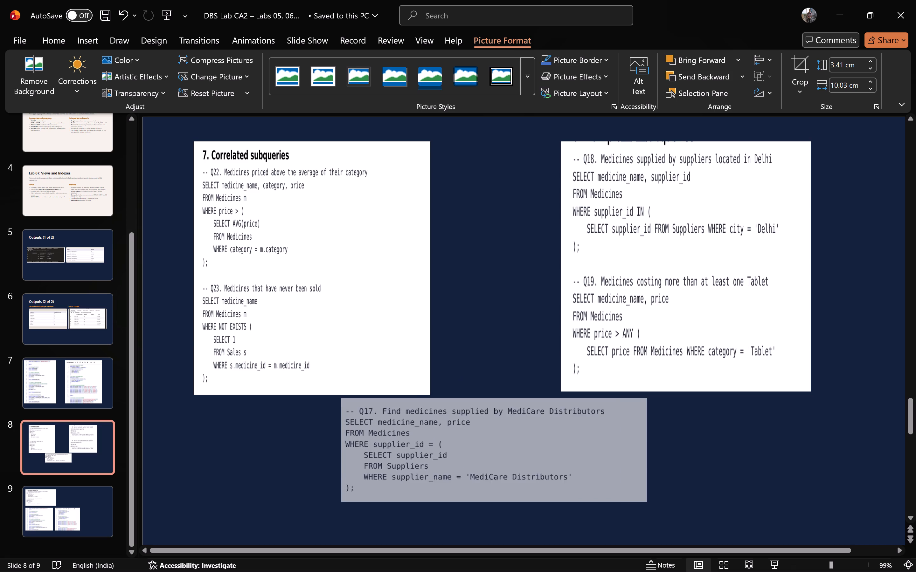
pyautogui.moveTo(612, 503); pyautogui.dragTo(634, 519)
pyautogui.moveTo(553, 460); pyautogui.dragTo(545, 470)
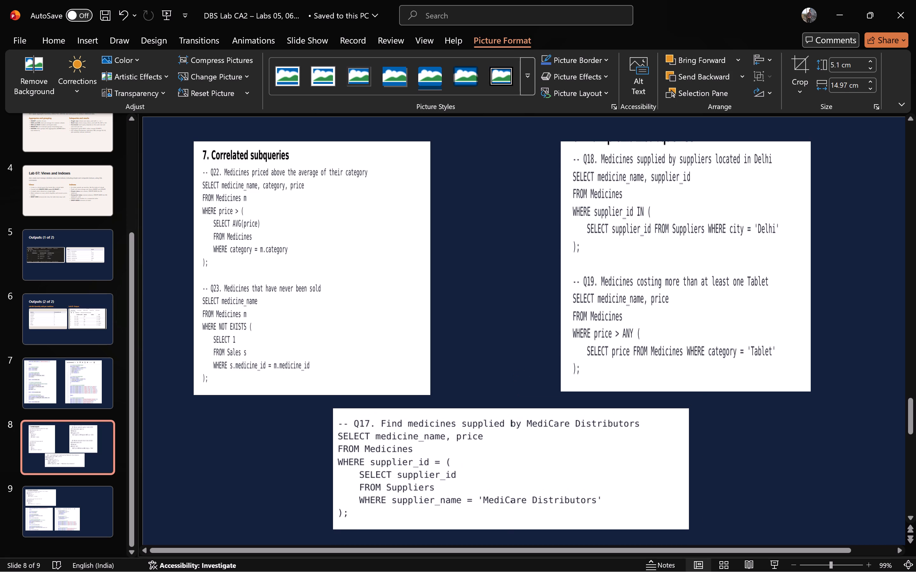
pyautogui.moveTo(545, 470); pyautogui.dragTo(541, 470)
# Move the Correlated subqueries and Q18–Q19 screenshots inward so they sit closer together, level with each other above the Q17 screenshot.
pyautogui.click(773, 461)
pyautogui.moveTo(395, 300); pyautogui.dragTo(421, 299)
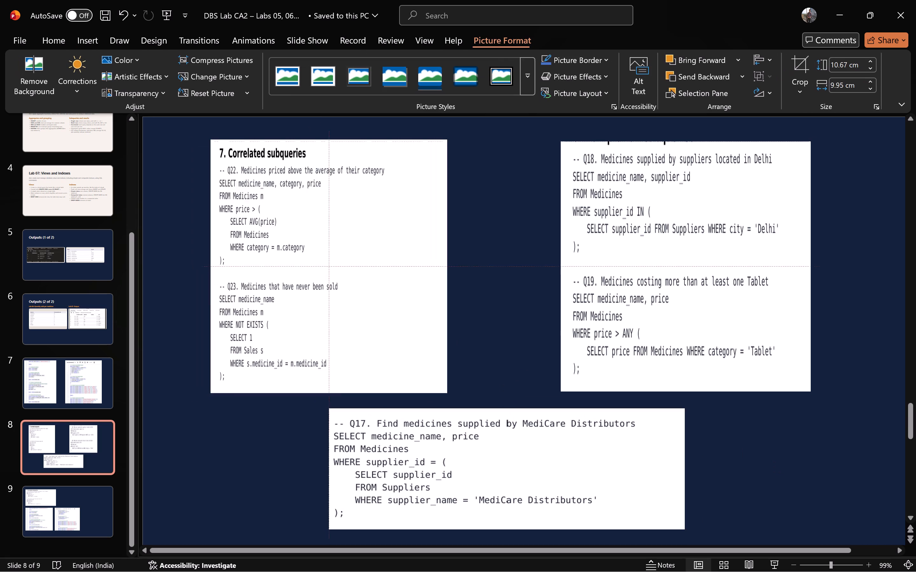
pyautogui.moveTo(421, 299); pyautogui.dragTo(456, 301)
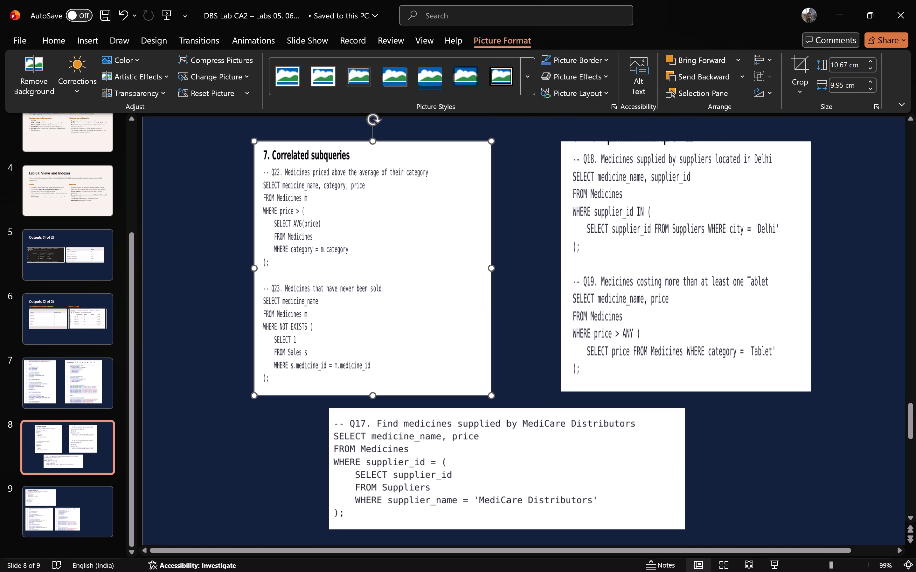
pyautogui.moveTo(622, 283); pyautogui.dragTo(589, 285)
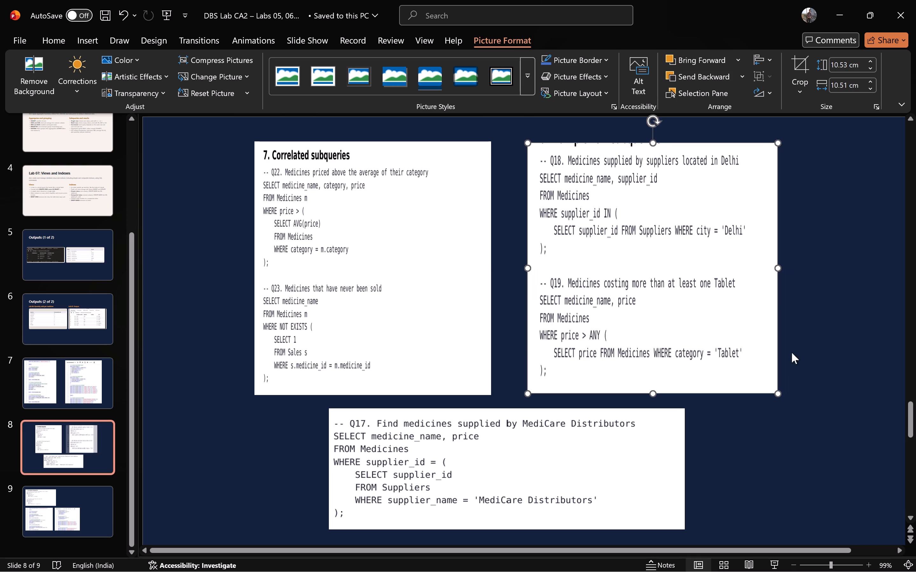
pyautogui.click(839, 332)
# Delete the Correlated subqueries screenshot and both SQL worksheet screenshots from slide 9.
pyautogui.click(81, 498)
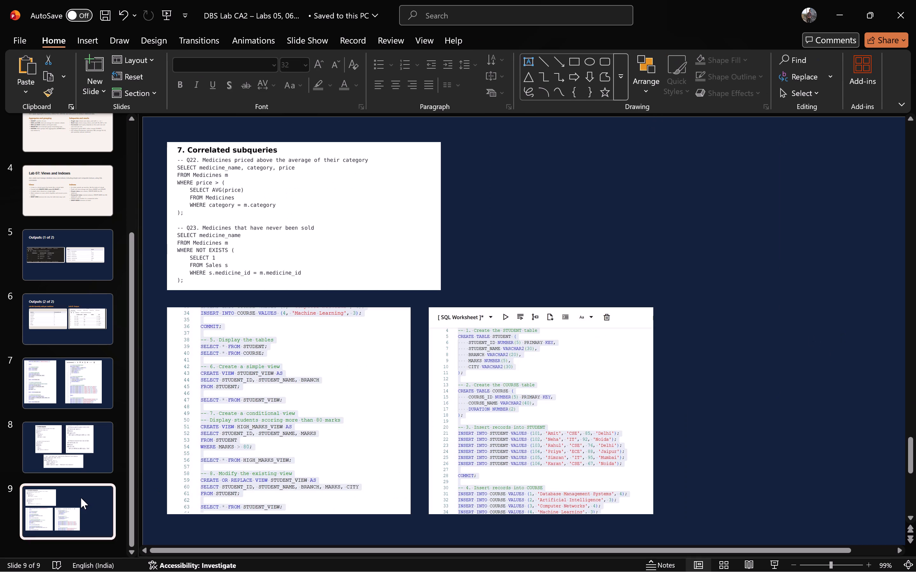
pyautogui.moveTo(256, 196); pyautogui.dragTo(288, 407)
pyautogui.keyDown('shift'); pyautogui.click(288, 407); pyautogui.keyUp('shift')
pyautogui.keyDown('shift'); pyautogui.click(538, 334); pyautogui.keyUp('shift')
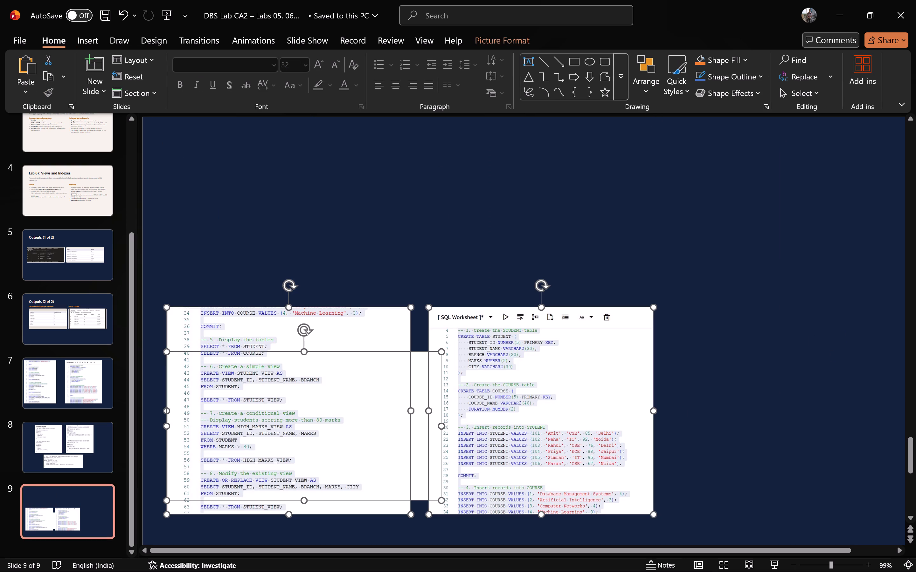
pyautogui.press('Delete')
# Copy the larger JOIN queries screenshot from page 3 of lab5_dbms in Word onto slide 9, narrow it, and position it in the left half.
pyautogui.hotkey('alt', 'Tab')
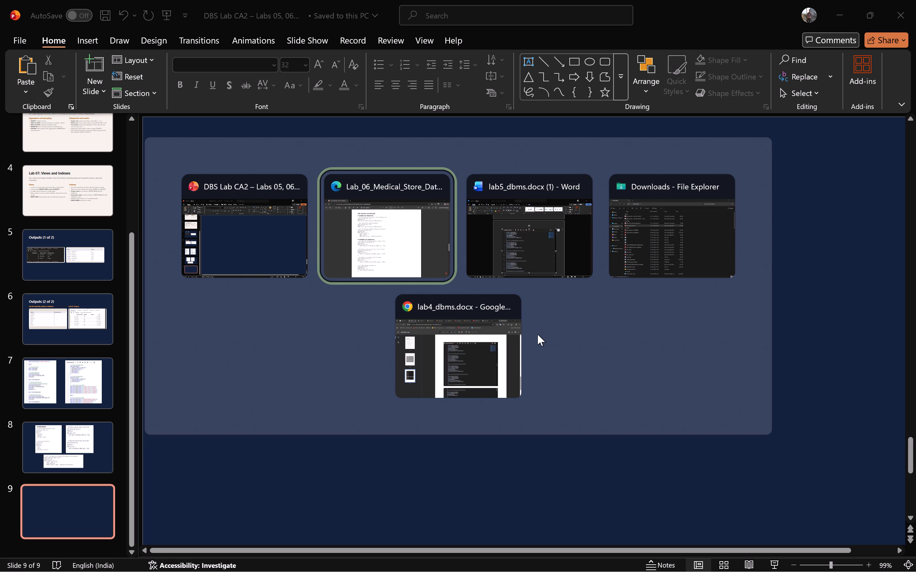
pyautogui.hotkey('alt', 'Tab')
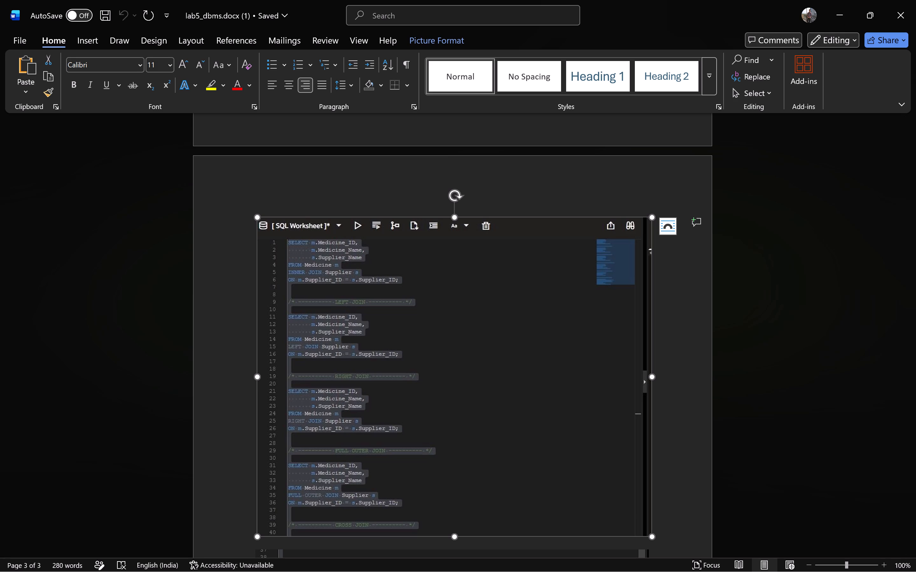
pyautogui.scroll(-2, 419, 336)
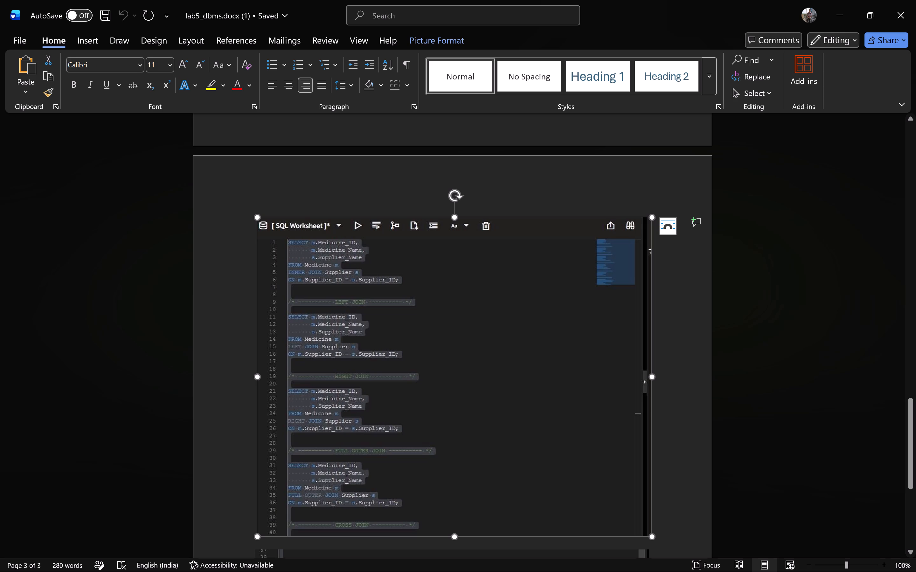
pyautogui.hotkey('ctrl', 'c')
pyautogui.hotkey('alt', 'Tab')
pyautogui.hotkey('ctrl', 'v')
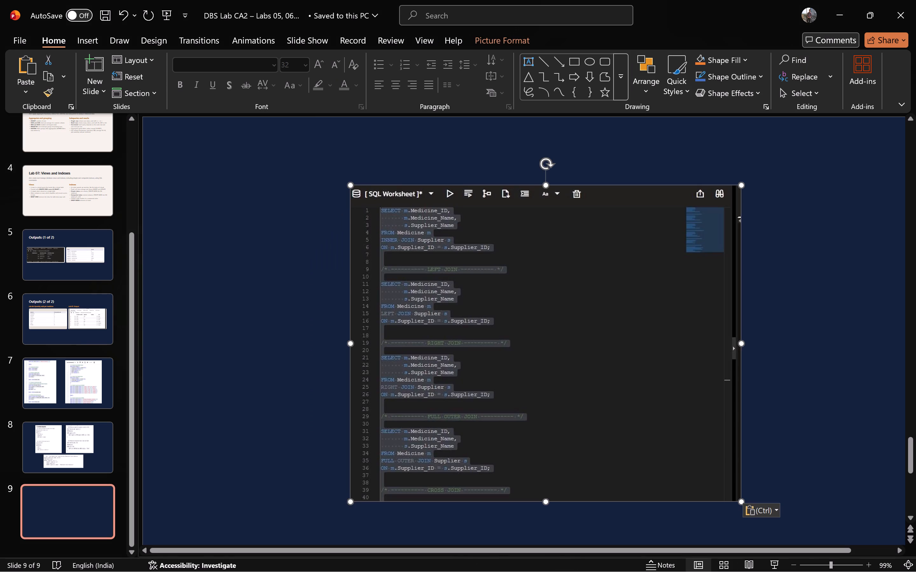
pyautogui.moveTo(447, 278); pyautogui.dragTo(269, 233)
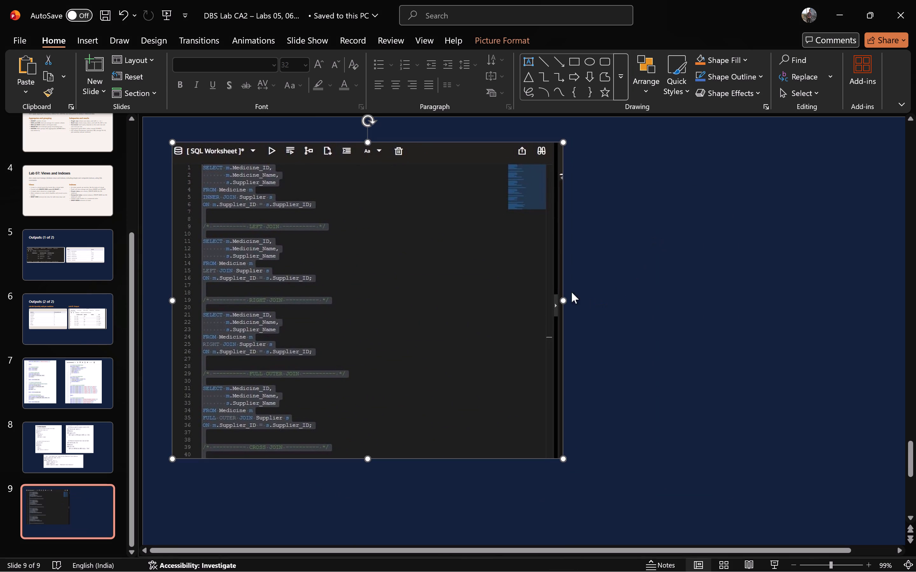
pyautogui.moveTo(562, 298); pyautogui.dragTo(484, 294)
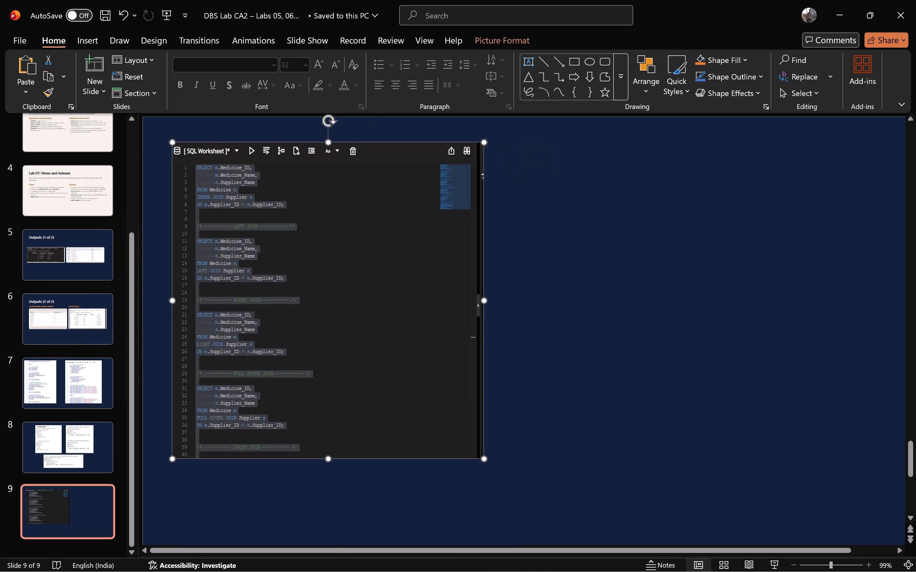
pyautogui.moveTo(323, 243); pyautogui.dragTo(323, 272)
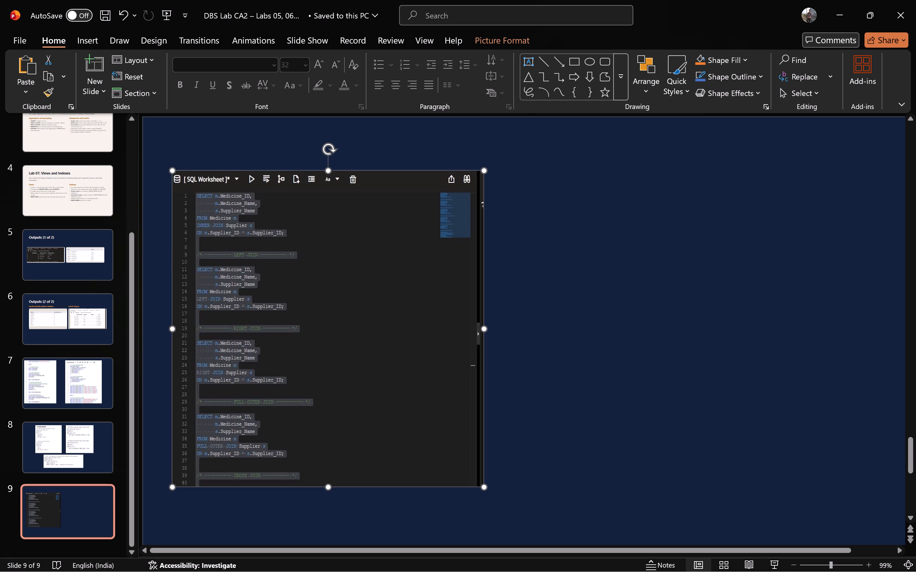
pyautogui.keyDown('ctrl'); pyautogui.scroll(-1, 281, 290); pyautogui.keyUp('ctrl')
pyautogui.scroll(-1, 281, 290)
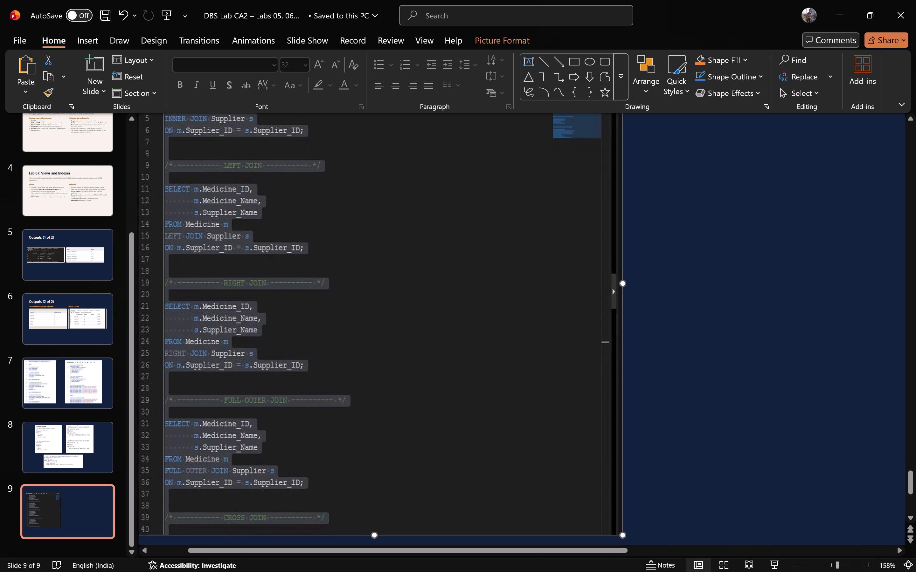
pyautogui.rightClick(583, 259)
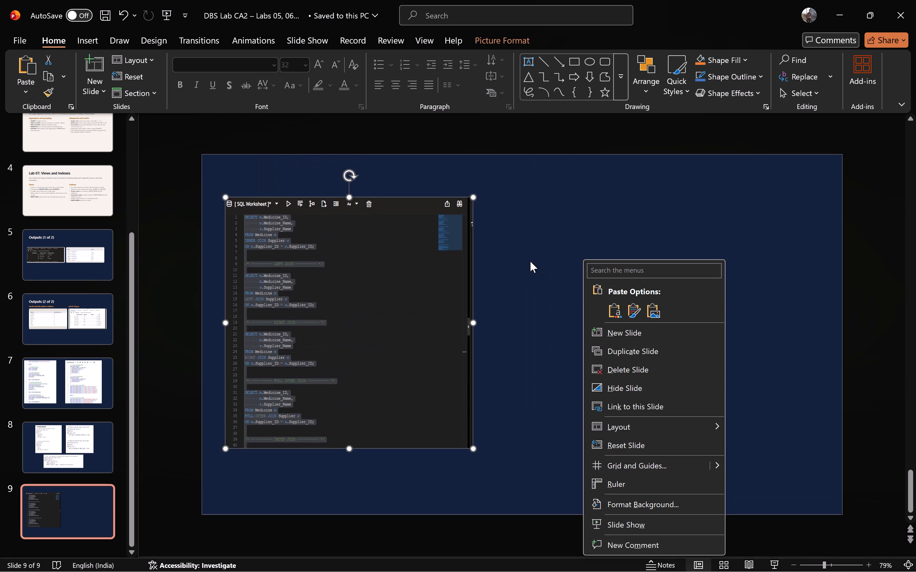
pyautogui.click(530, 261)
# Copy the CROSS JOIN and SELF JOIN screenshot from page 3 of lab5_dbms in Word and paste it onto slide 9.
pyautogui.hotkey('alt', 'Tab')
pyautogui.scroll(-7, 404, 450)
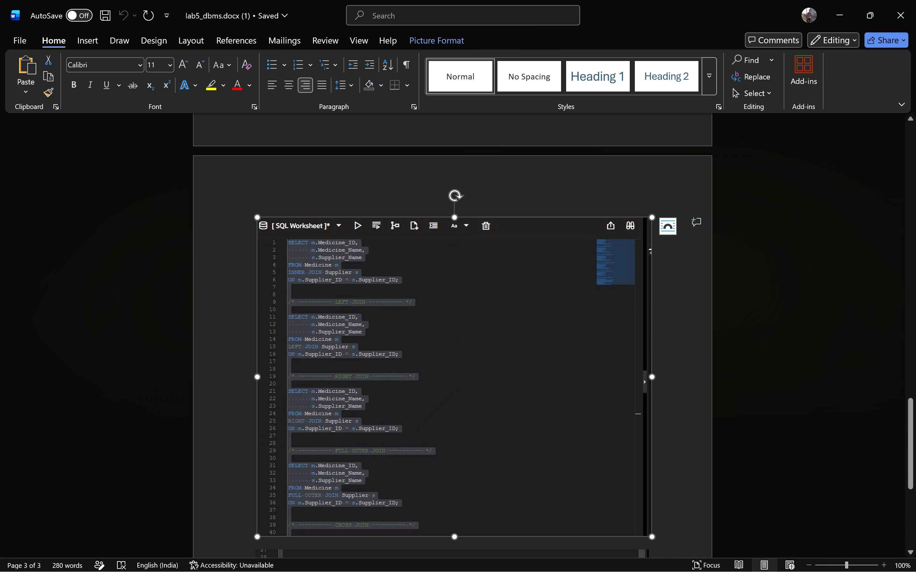
pyautogui.scroll(-2, 404, 450)
pyautogui.click(807, 431)
pyautogui.scroll(-3, 807, 431)
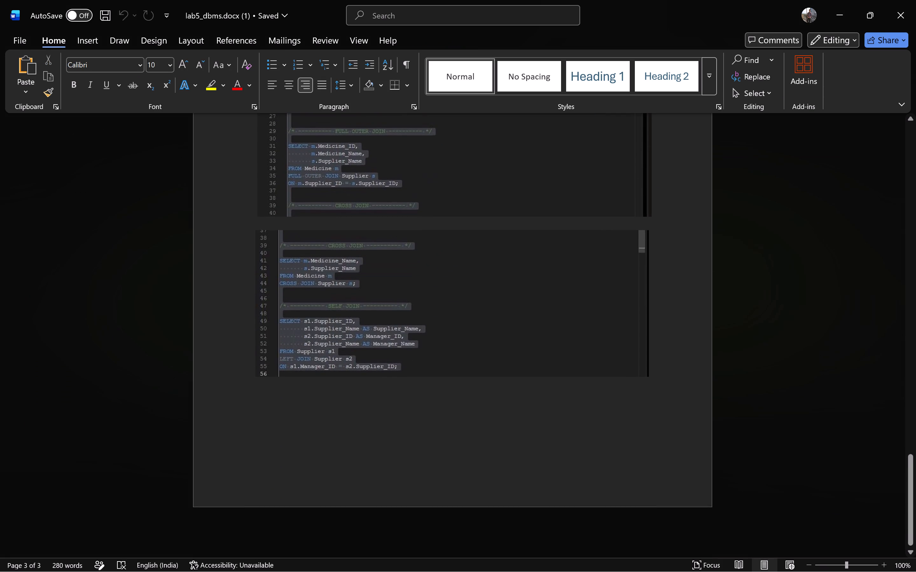
pyautogui.click(585, 328)
pyautogui.hotkey('ctrl', 'c')
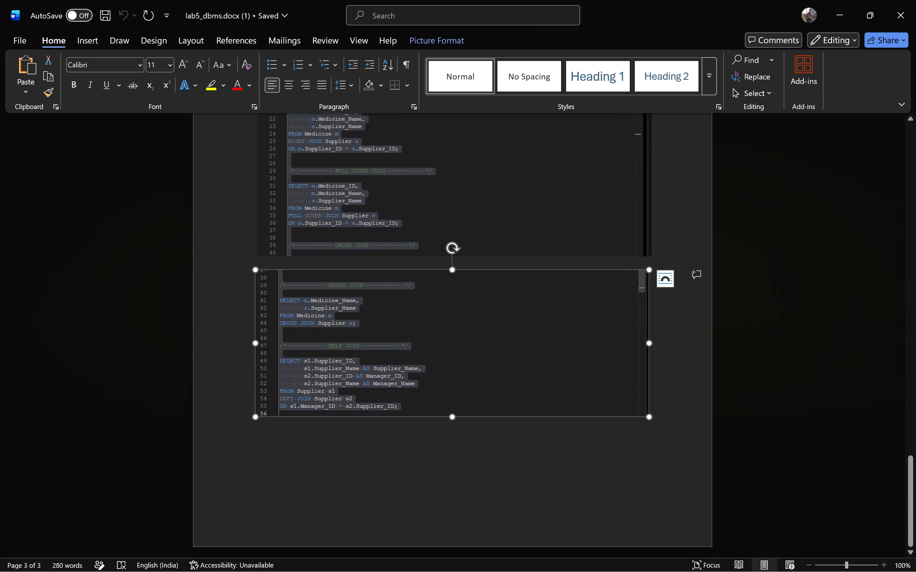
pyautogui.hotkey('alt', 'Tab')
pyautogui.hotkey('ctrl', 'v')
pyautogui.doubleClick(552, 264)
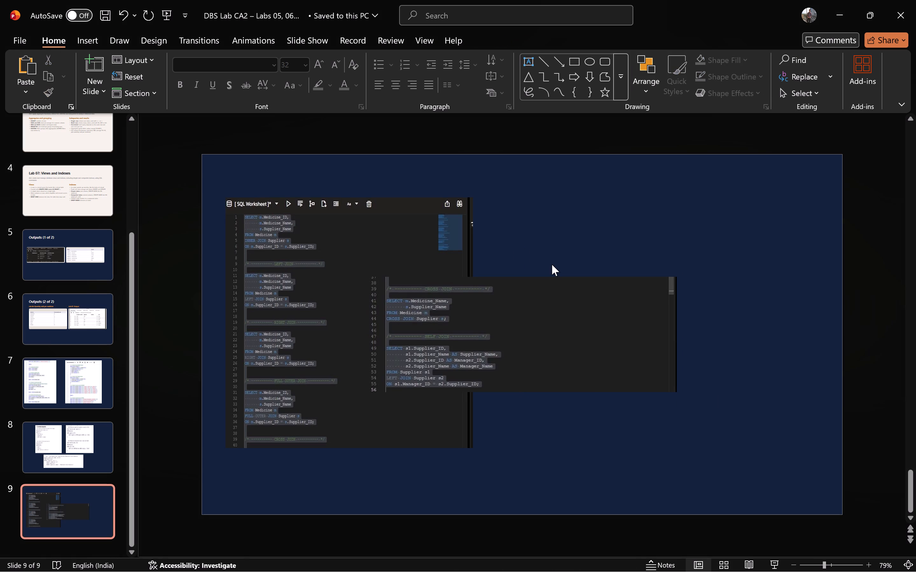
# Move the CROSS JOIN and SELF JOIN screenshot into slide 9's right half, stretch it taller, and center it vertically beside the other screenshot.
pyautogui.moveTo(515, 300); pyautogui.dragTo(656, 190)
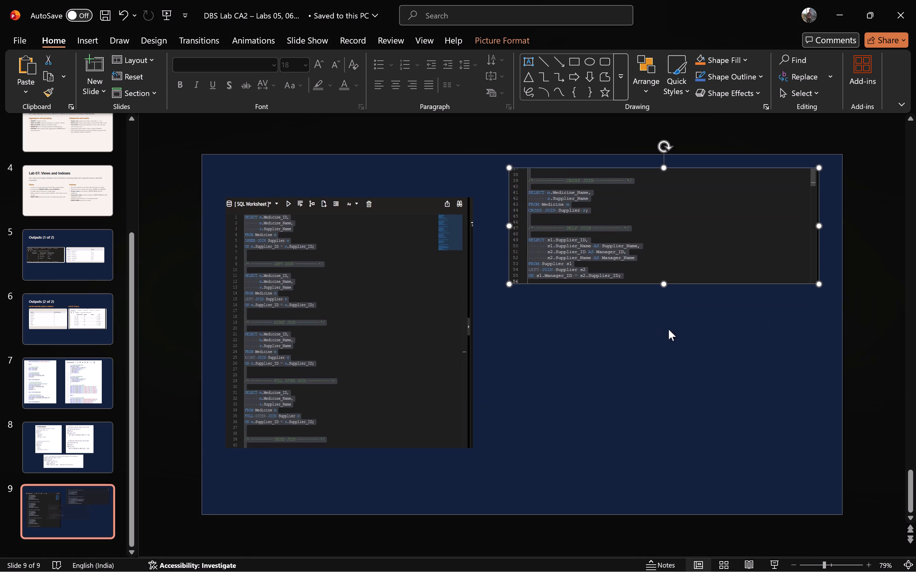
pyautogui.moveTo(663, 287); pyautogui.dragTo(661, 328)
pyautogui.moveTo(643, 248); pyautogui.dragTo(632, 293)
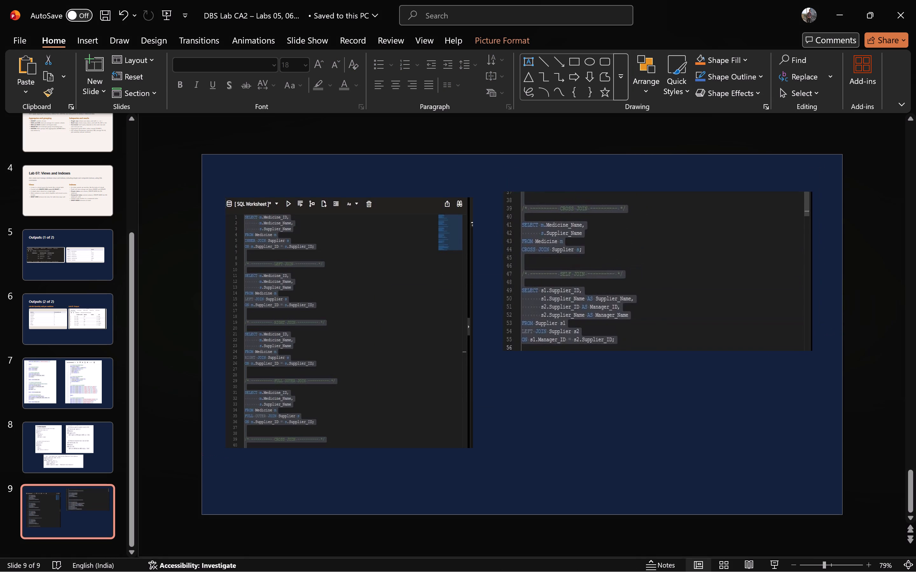
pyautogui.moveTo(632, 293); pyautogui.dragTo(627, 319)
pyautogui.click(505, 492)
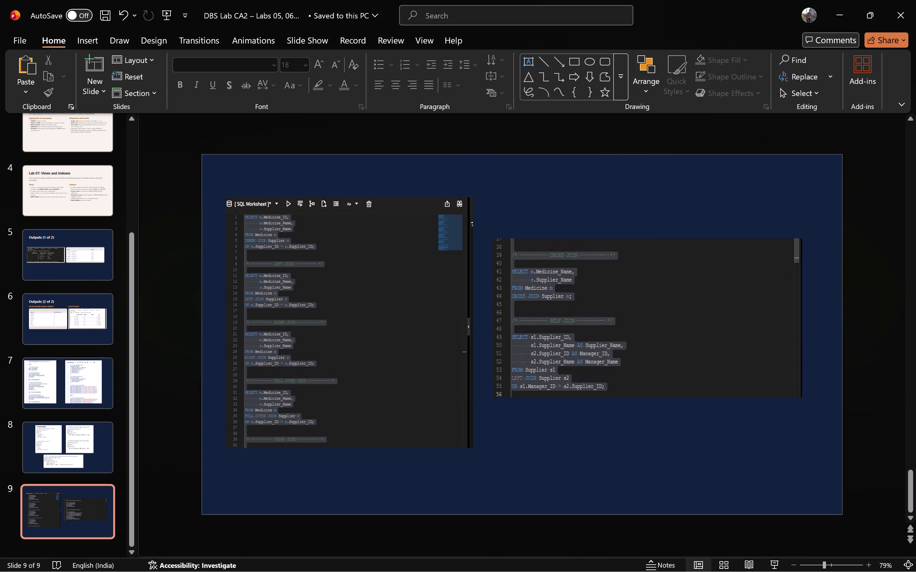
# Review the earlier slides from Outputs (2 of 2) back to the title slide.
pyautogui.click(55, 313)
pyautogui.click(46, 244)
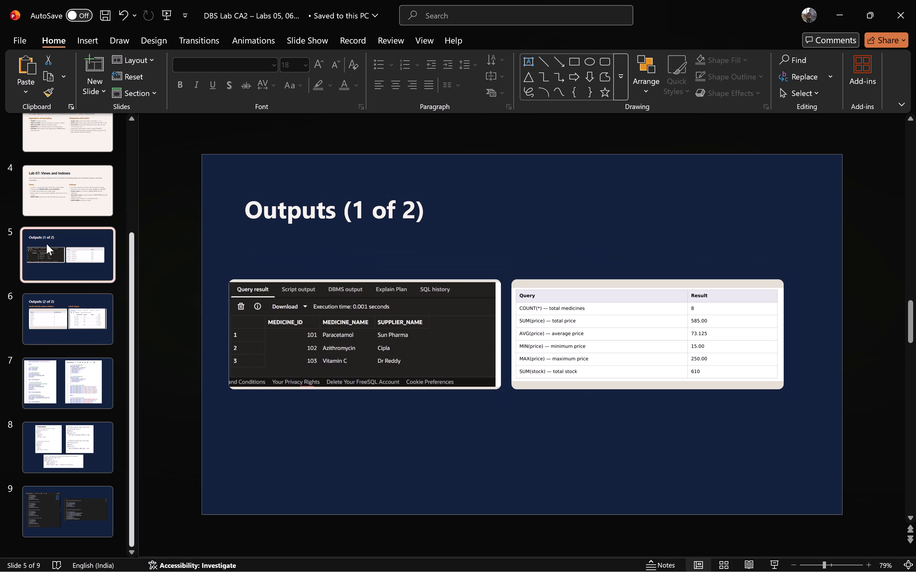
pyautogui.scroll(8, 22, 188)
pyautogui.click(52, 162)
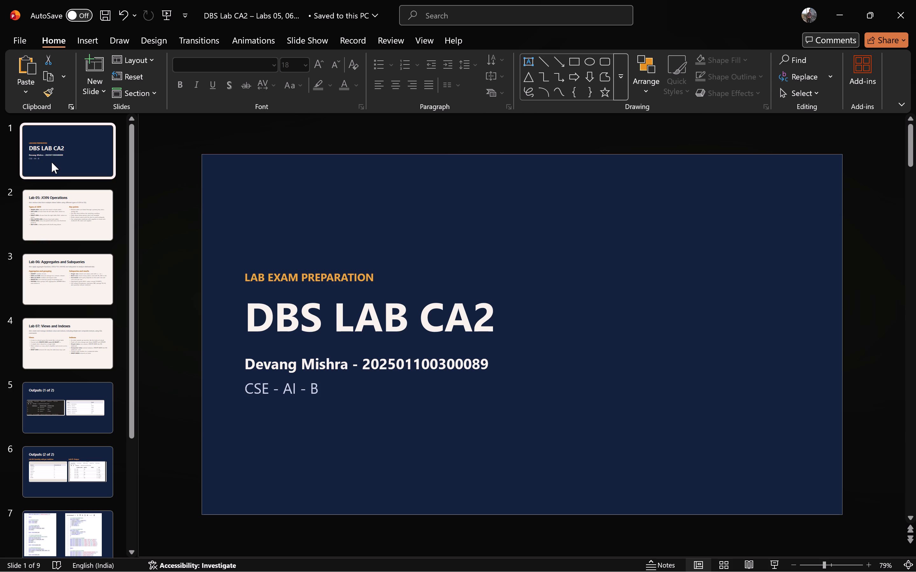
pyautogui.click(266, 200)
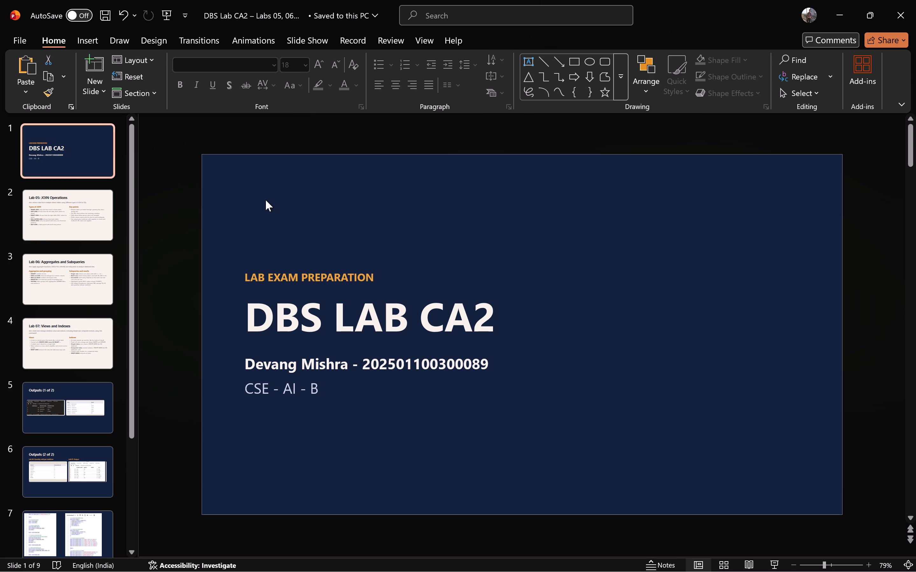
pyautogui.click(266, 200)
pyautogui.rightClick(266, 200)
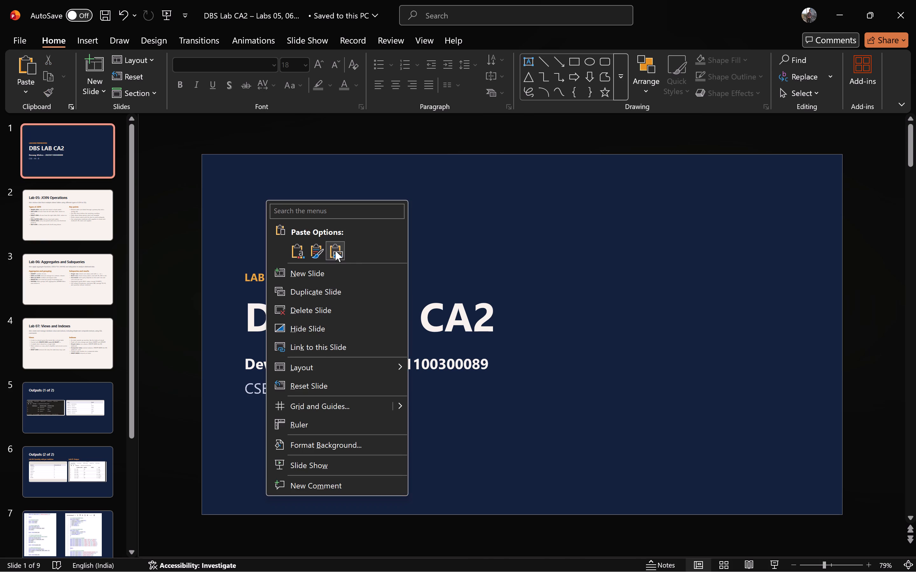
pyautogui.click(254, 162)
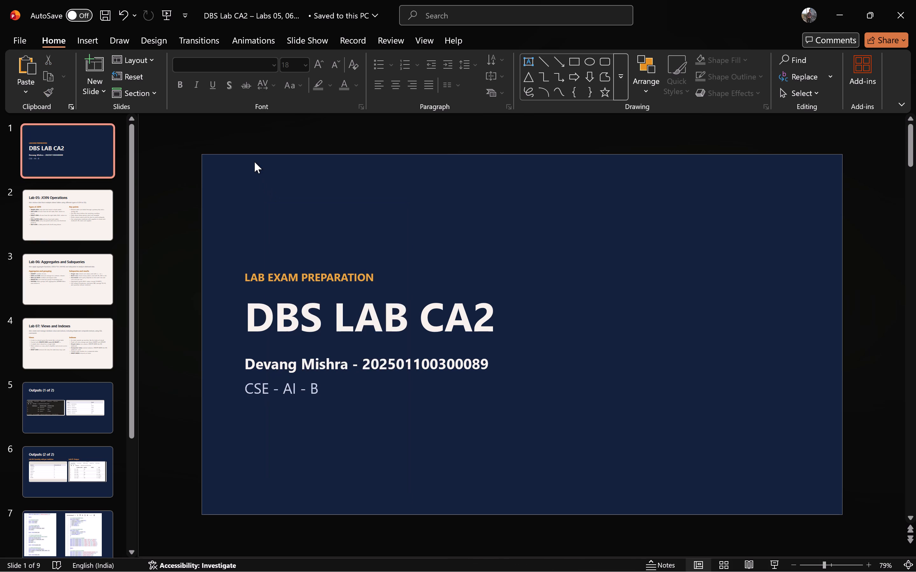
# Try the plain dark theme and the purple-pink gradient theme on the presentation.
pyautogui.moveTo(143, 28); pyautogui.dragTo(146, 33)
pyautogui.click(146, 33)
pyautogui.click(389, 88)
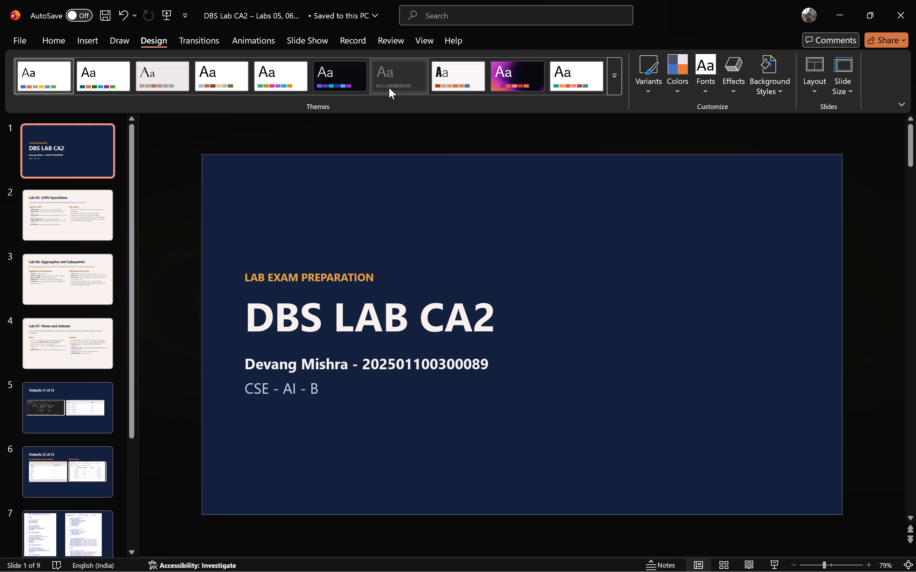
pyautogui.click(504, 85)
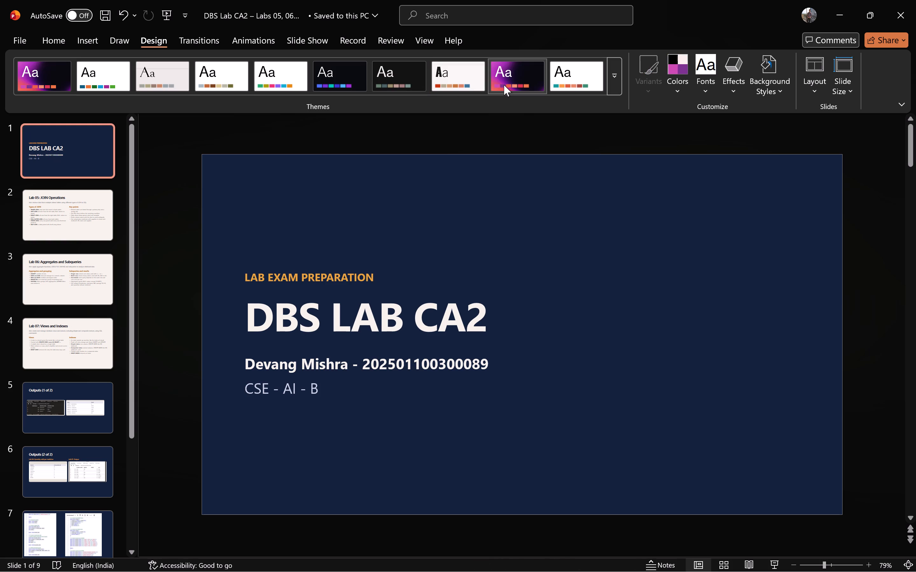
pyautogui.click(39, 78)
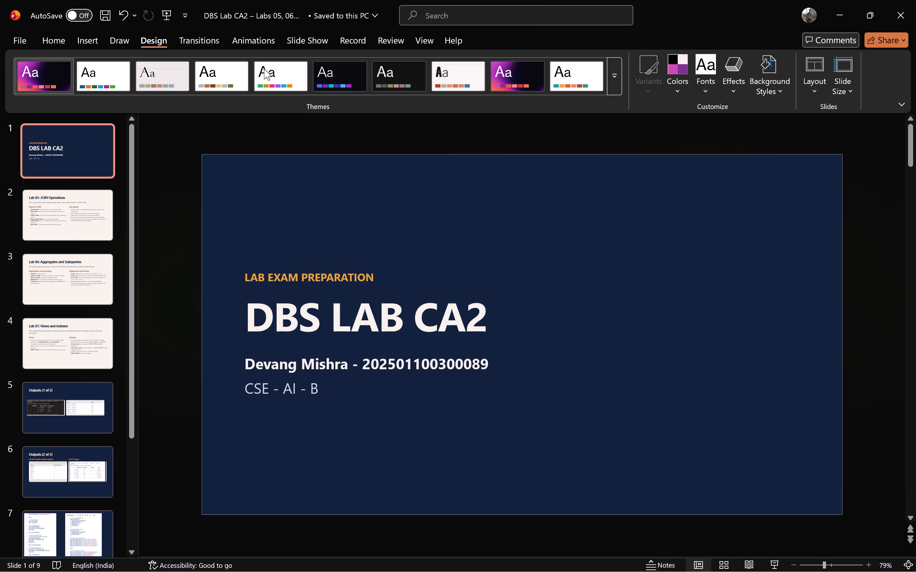
# Apply the Office theme with the turquoise block and light grey side strip to the whole presentation.
pyautogui.click(618, 80)
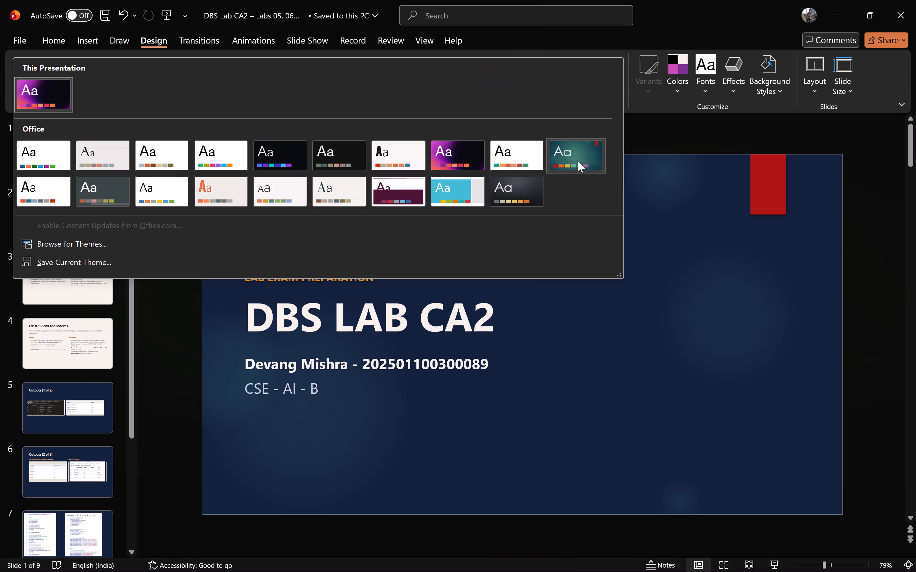
pyautogui.click(468, 195)
pyautogui.click(645, 465)
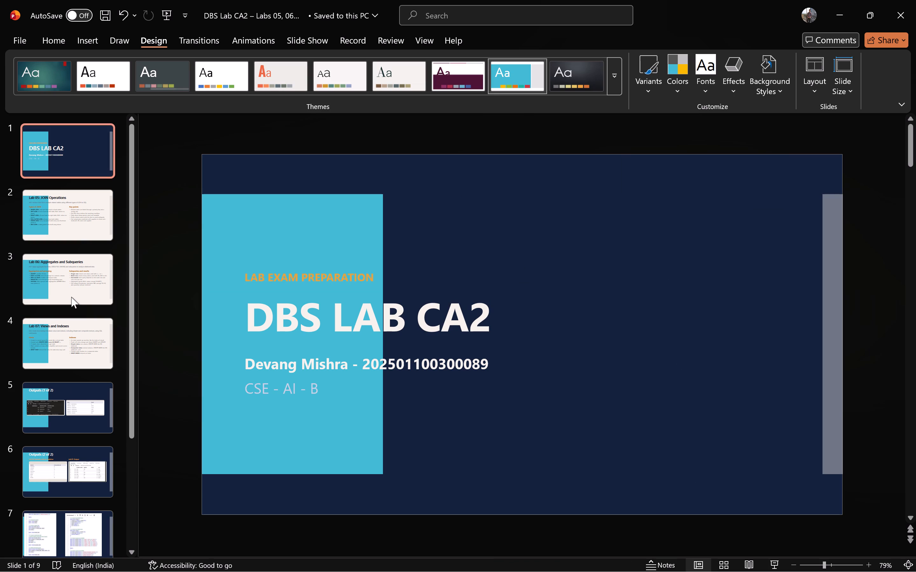
# Review slides 2 to 9 to check how the turquoise theme sits behind the text and screenshots.
pyautogui.click(87, 210)
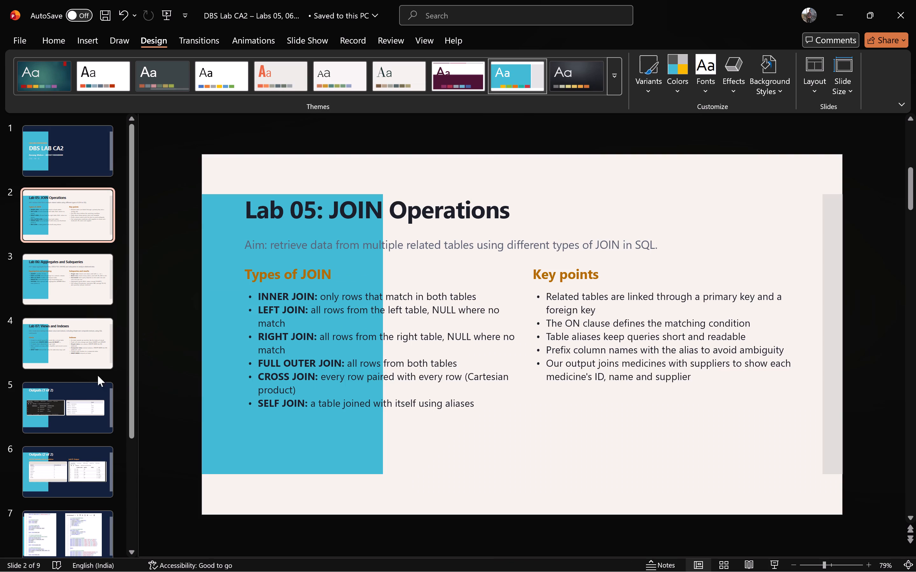
pyautogui.click(82, 357)
pyautogui.click(61, 423)
pyautogui.click(59, 487)
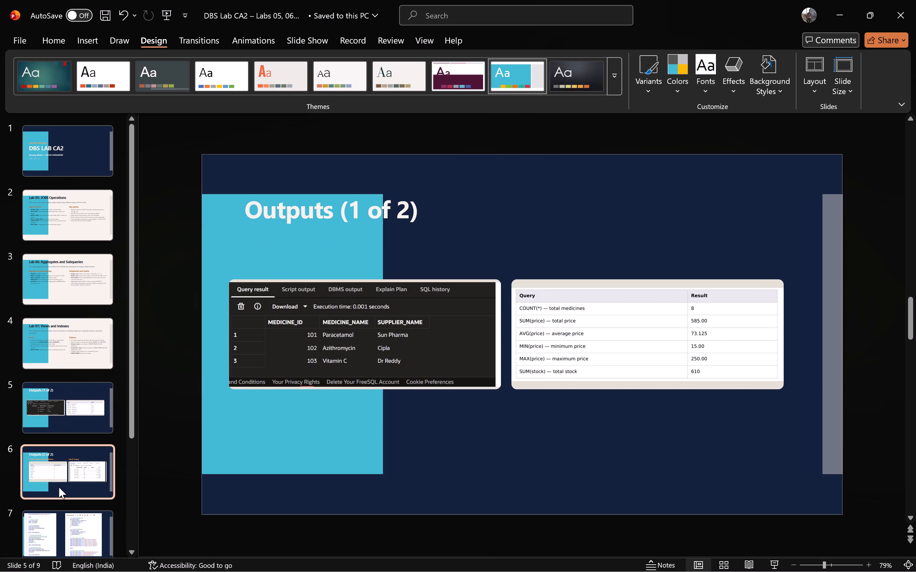
pyautogui.scroll(-2, 59, 487)
pyautogui.click(61, 392)
pyautogui.doubleClick(64, 443)
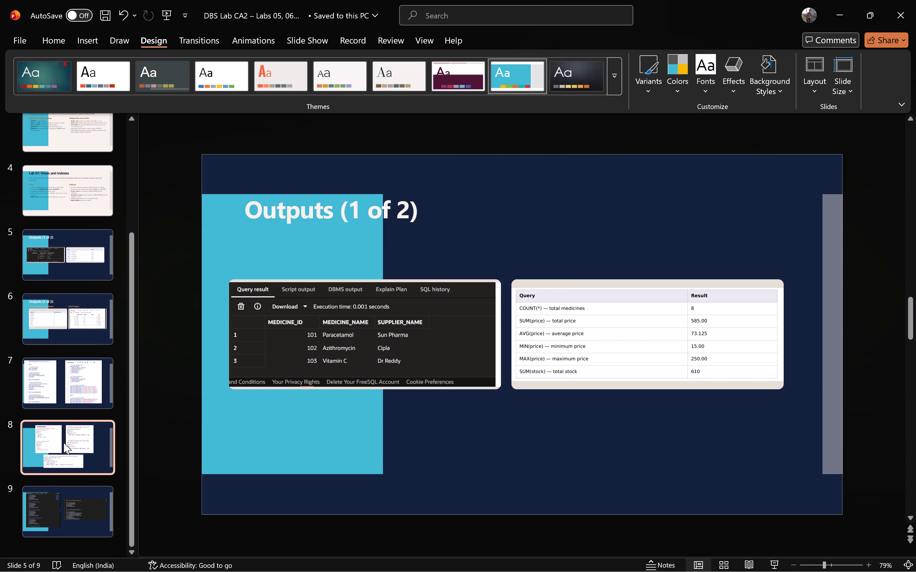
pyautogui.click(64, 410)
pyautogui.click(54, 378)
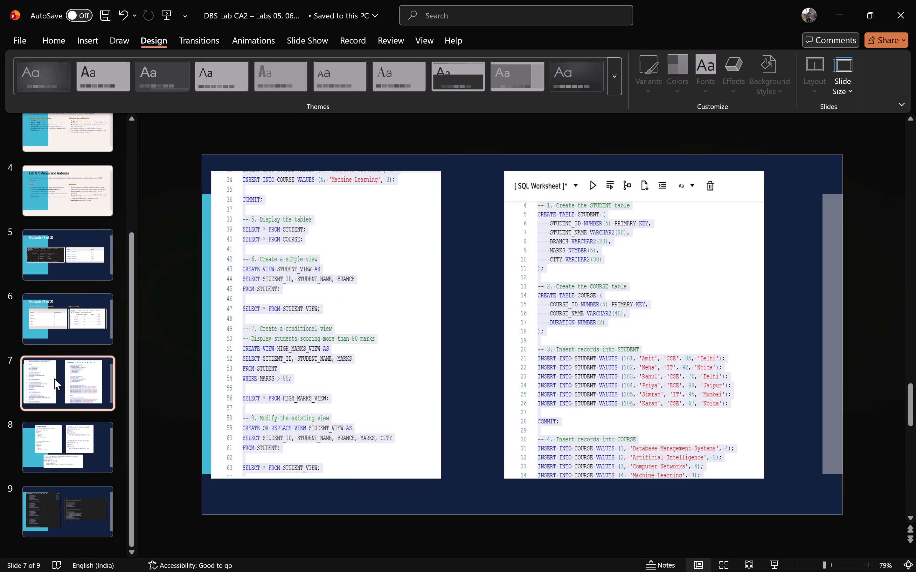
pyautogui.click(66, 460)
pyautogui.click(42, 294)
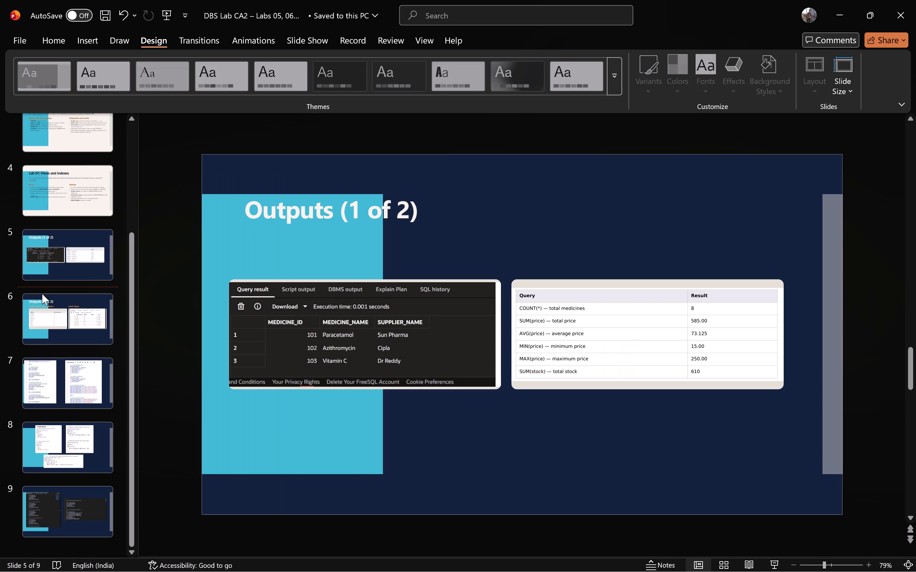
pyautogui.click(58, 241)
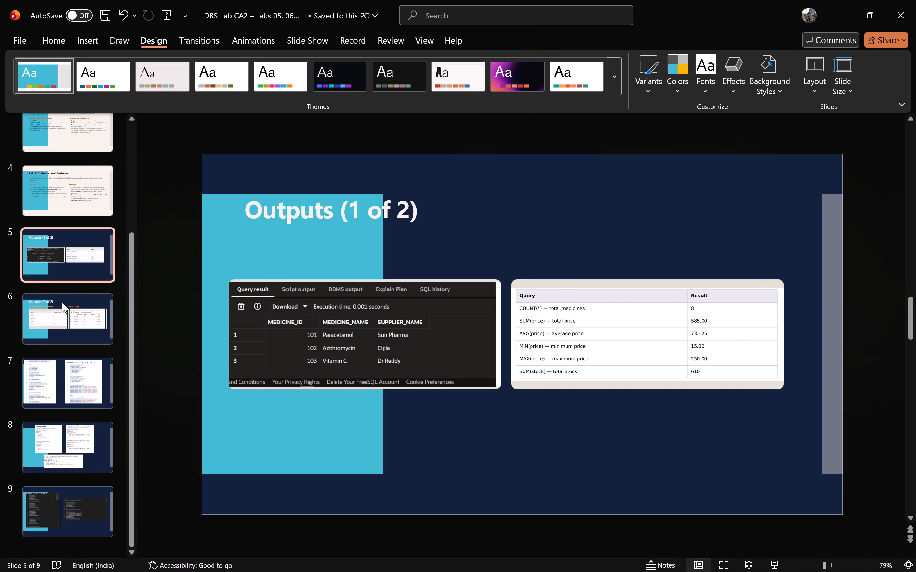
pyautogui.click(62, 302)
pyautogui.click(72, 405)
pyautogui.click(67, 452)
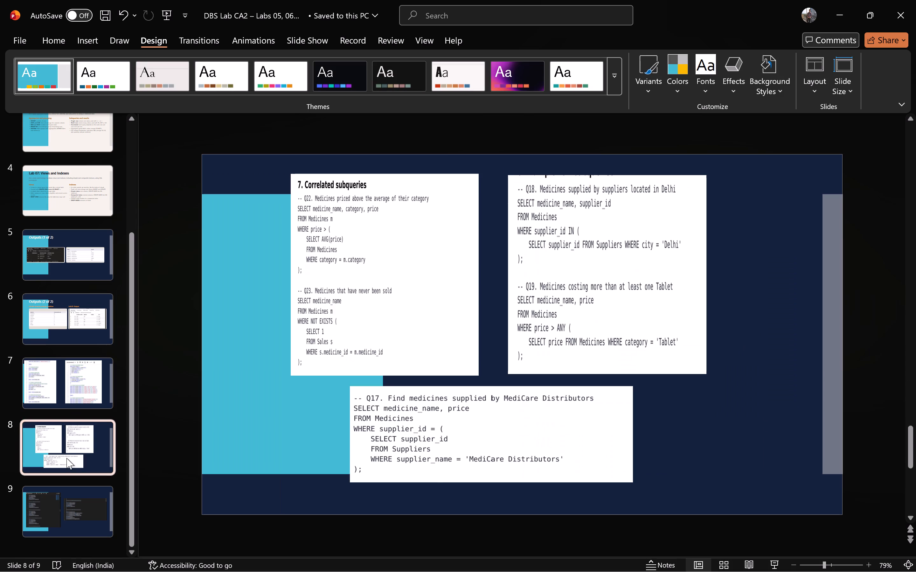
pyautogui.click(61, 507)
pyautogui.scroll(4, 127, 252)
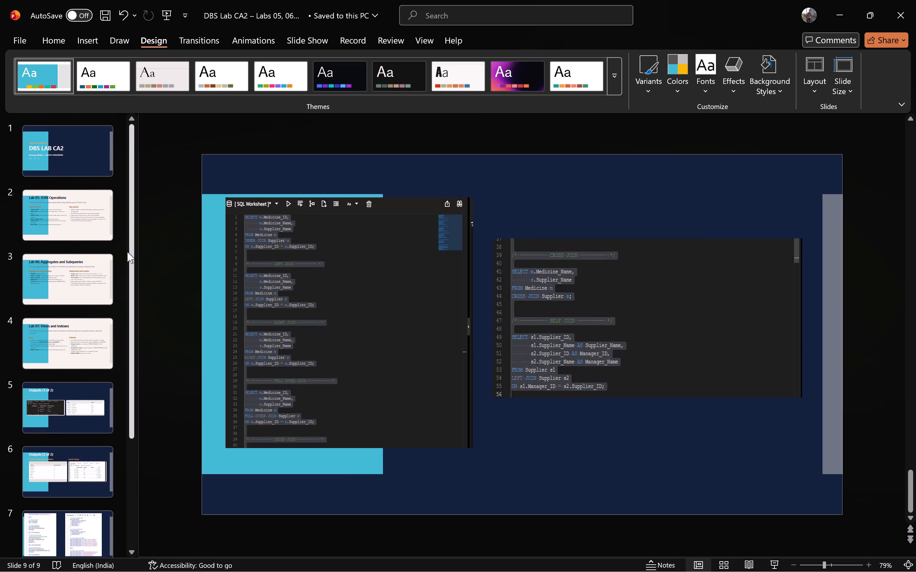
# Change the orange heading on the title slide from PREPARATION wording to "LAB EXAM PRESENTATION".
pyautogui.click(66, 156)
pyautogui.click(286, 270)
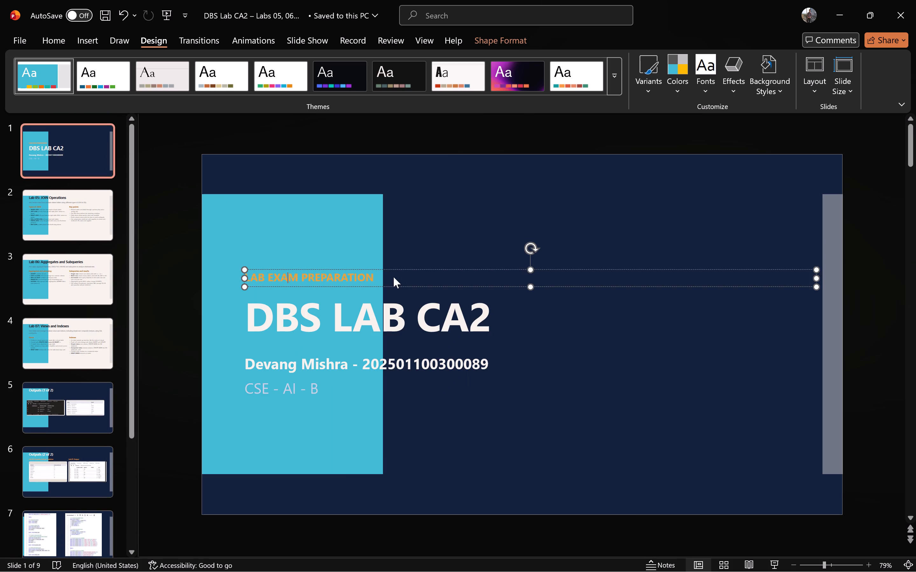
pyautogui.click(376, 276)
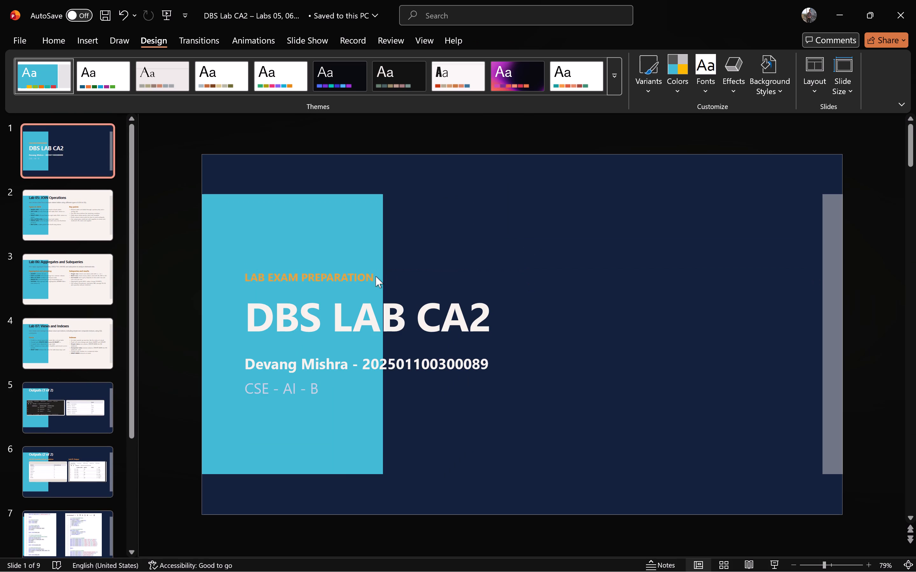
pyautogui.moveTo(371, 277); pyautogui.dragTo(324, 270)
pyautogui.press('BackSpace')
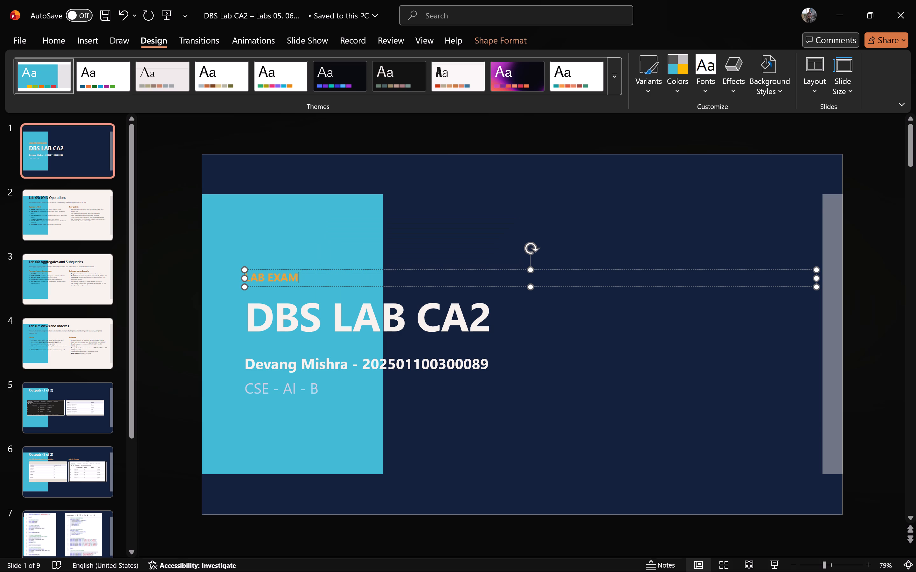
pyautogui.press('p')
pyautogui.press('BackSpace')
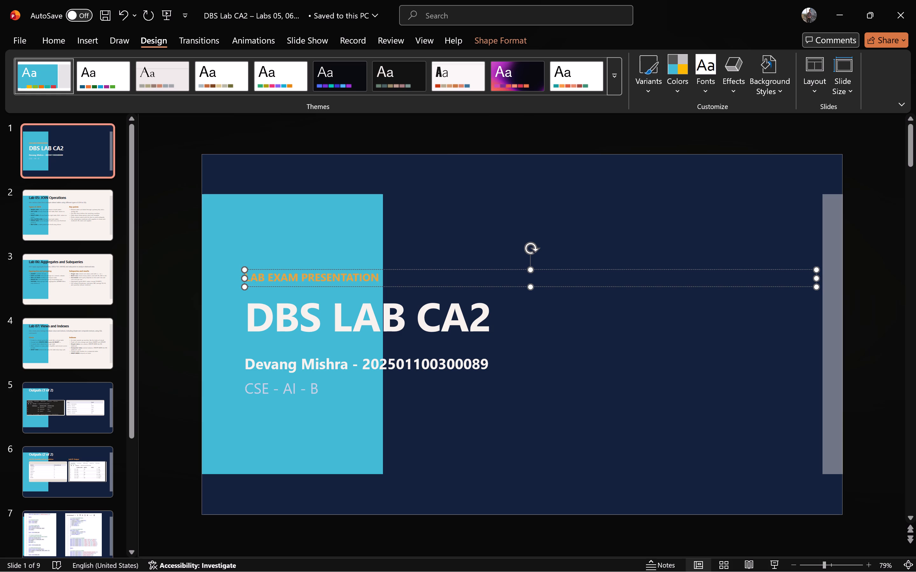
# Deselect the title slide's heading and save the presentation.
pyautogui.click(429, 197)
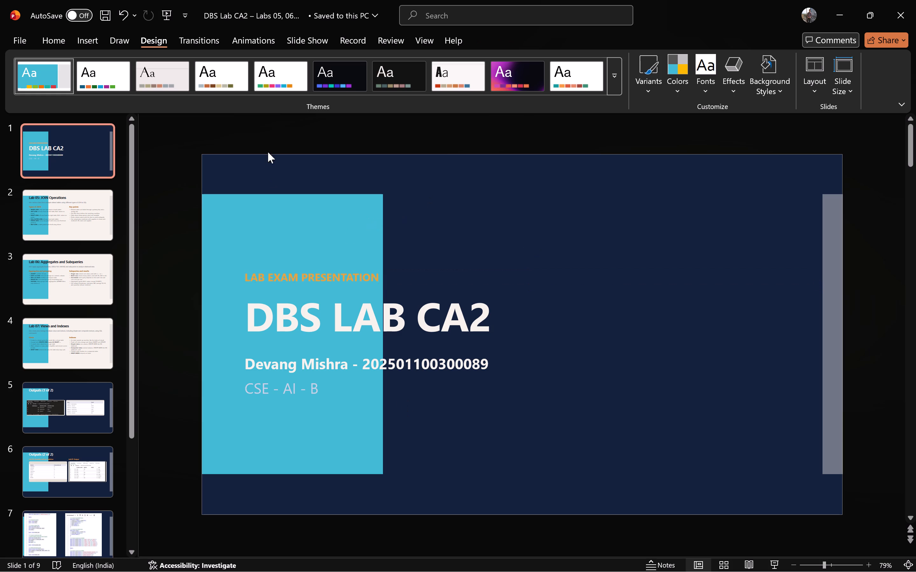
pyautogui.tripleClick(102, 16)
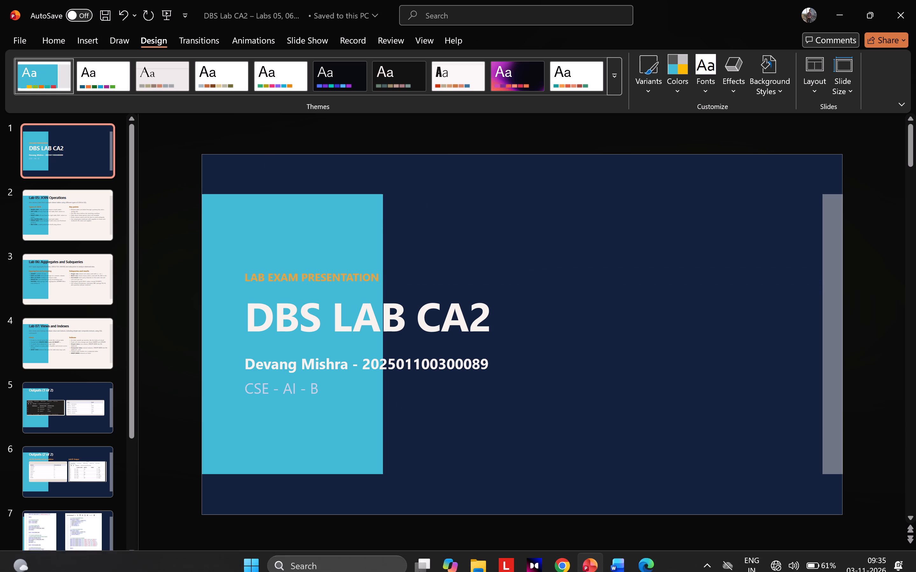
# Switch to Chrome and search Windows for the WhatsApp app.
pyautogui.click(567, 564)
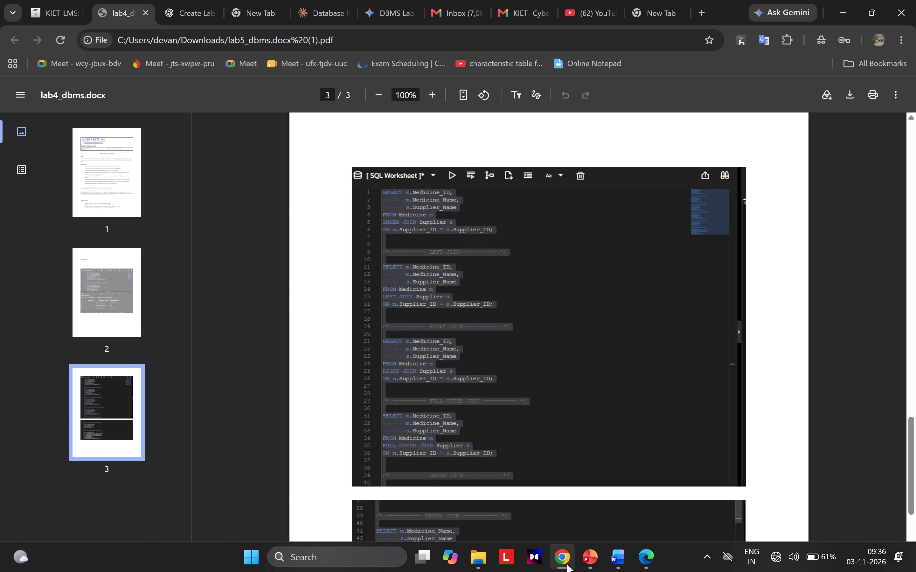
pyautogui.click(343, 554)
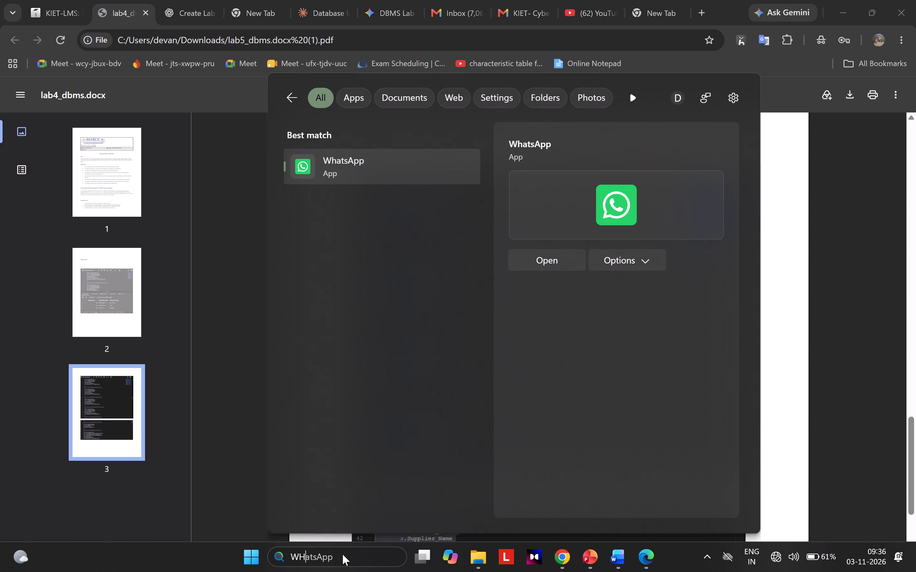
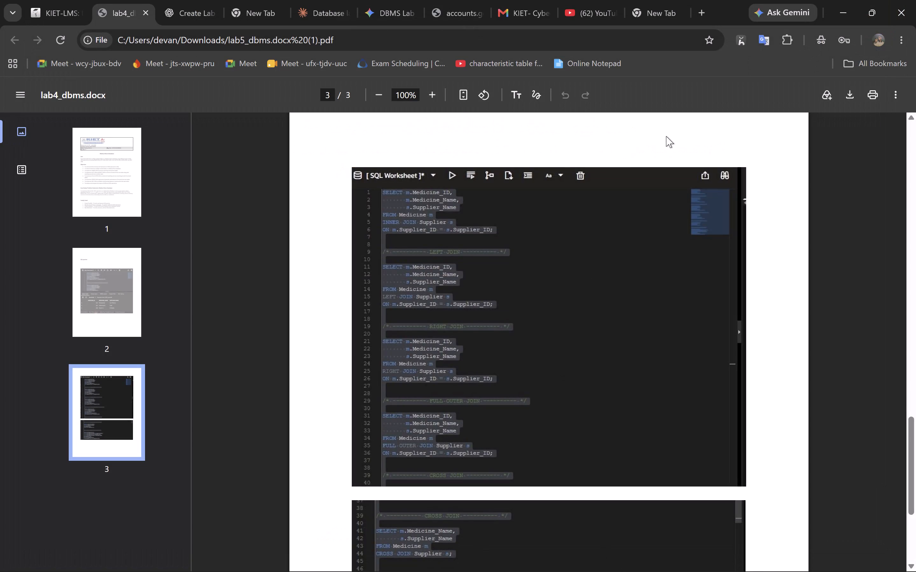
# Switch from Chrome to the DBS Lab CA2 presentation in PowerPoint and bring up the basic editing commands for the title slide.
pyautogui.click(609, 554)
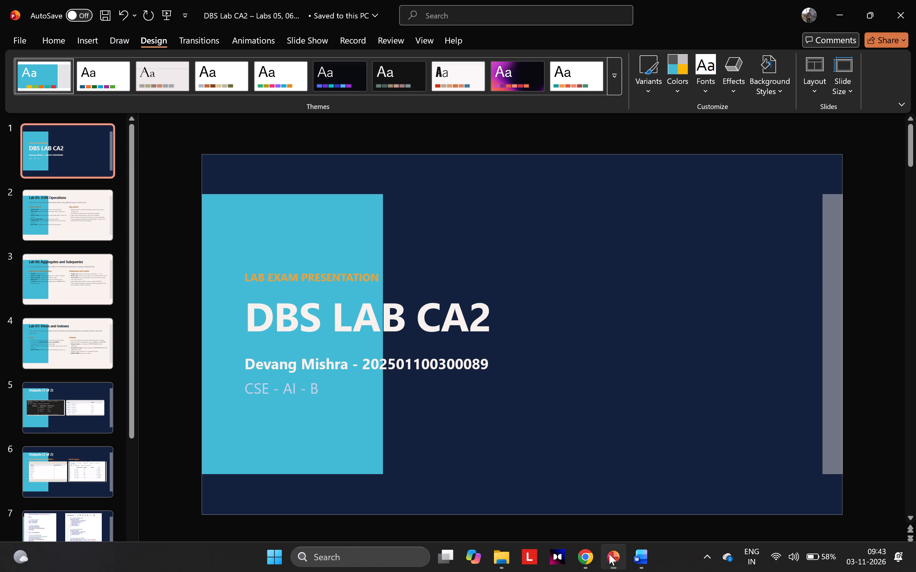
pyautogui.scroll(2, 59, 180)
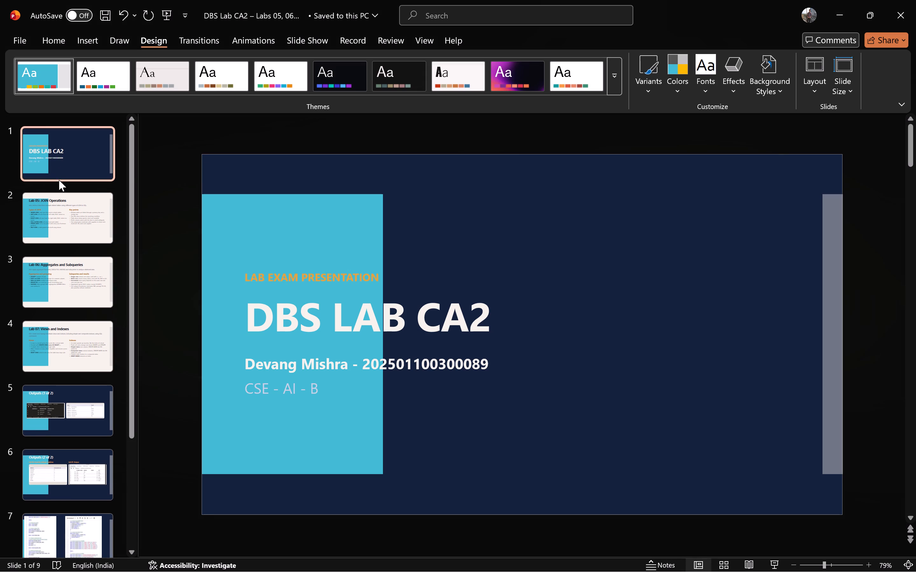
pyautogui.click(55, 39)
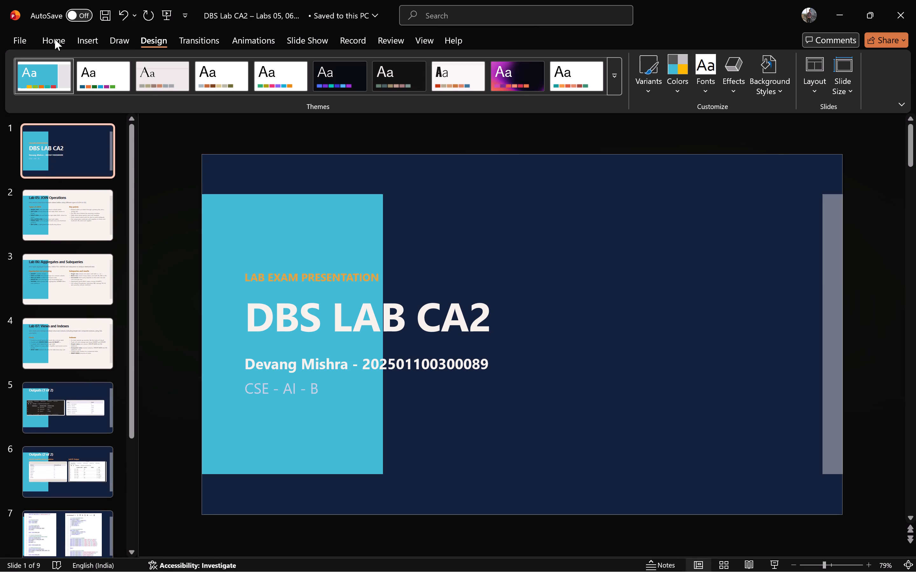
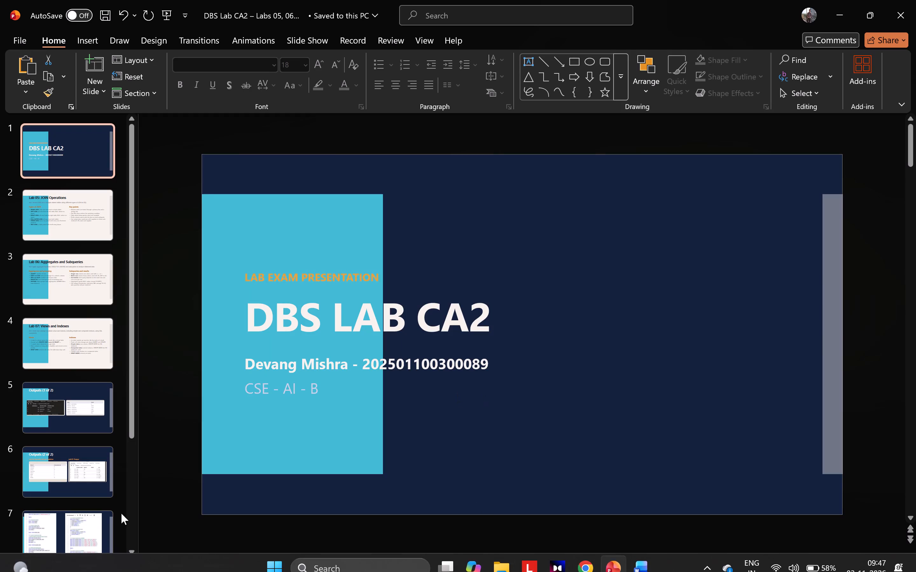
# Review the SQL query screenshots on slides 7 to 9, examining slide 9 up close, and return to the title slide.
pyautogui.click(27, 527)
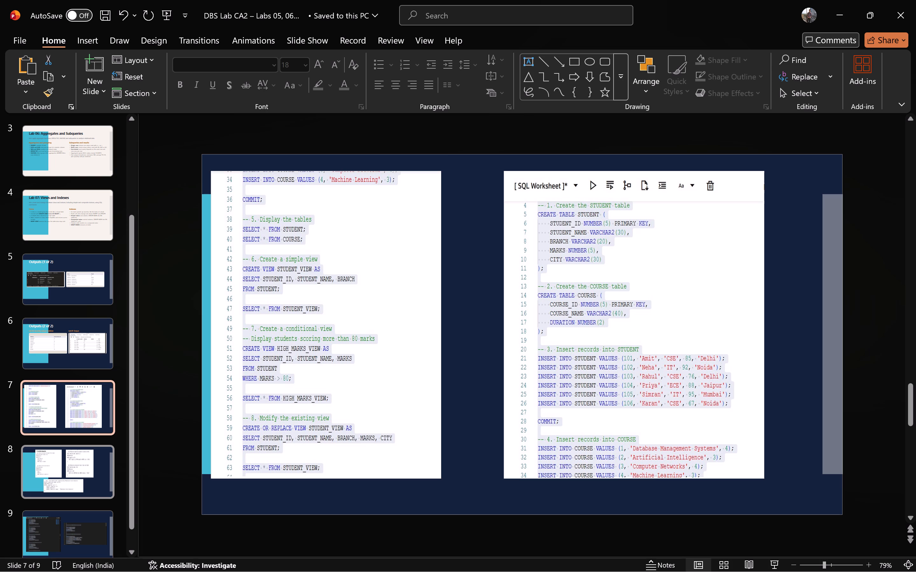
pyautogui.scroll(-1, 50, 415)
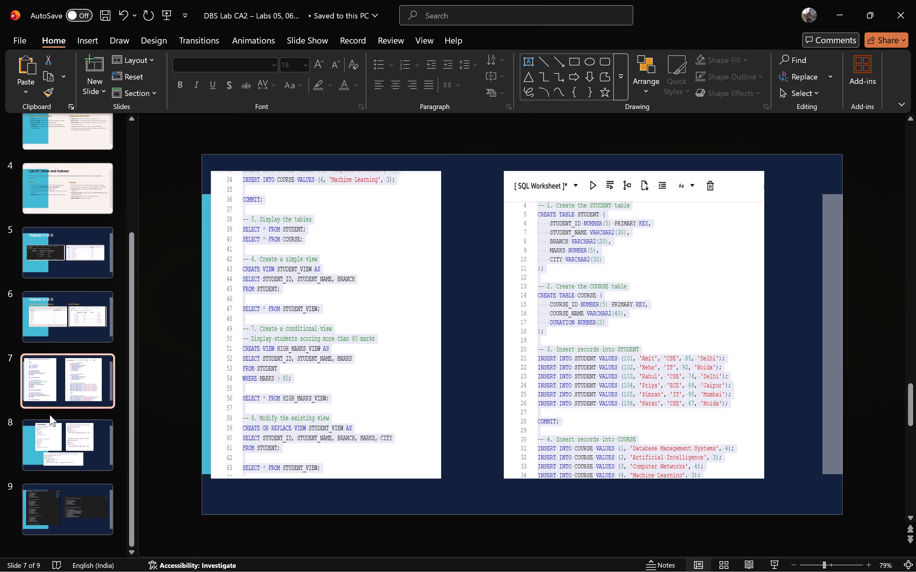
pyautogui.click(56, 444)
pyautogui.click(78, 453)
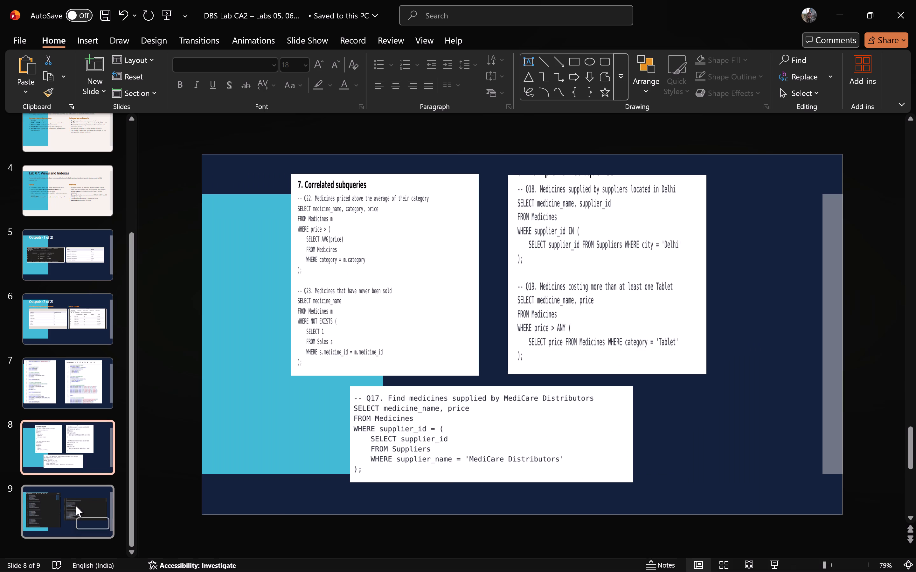
pyautogui.click(76, 506)
pyautogui.scroll(-1, 76, 506)
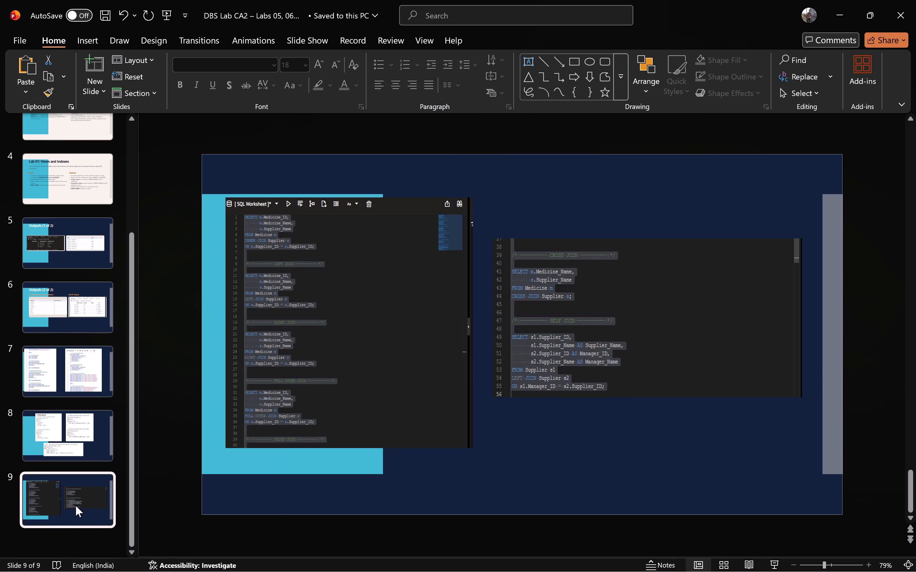
pyautogui.hscroll(1, 251, 351)
pyautogui.scroll(1, 251, 351)
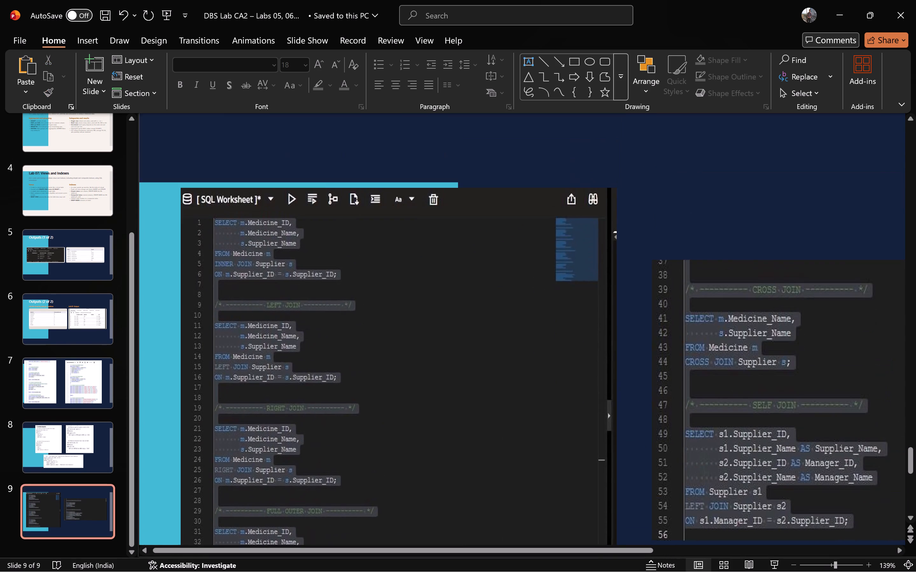
pyautogui.scroll(1, 251, 351)
pyautogui.scroll(-1, 251, 351)
pyautogui.scroll(6, 37, 260)
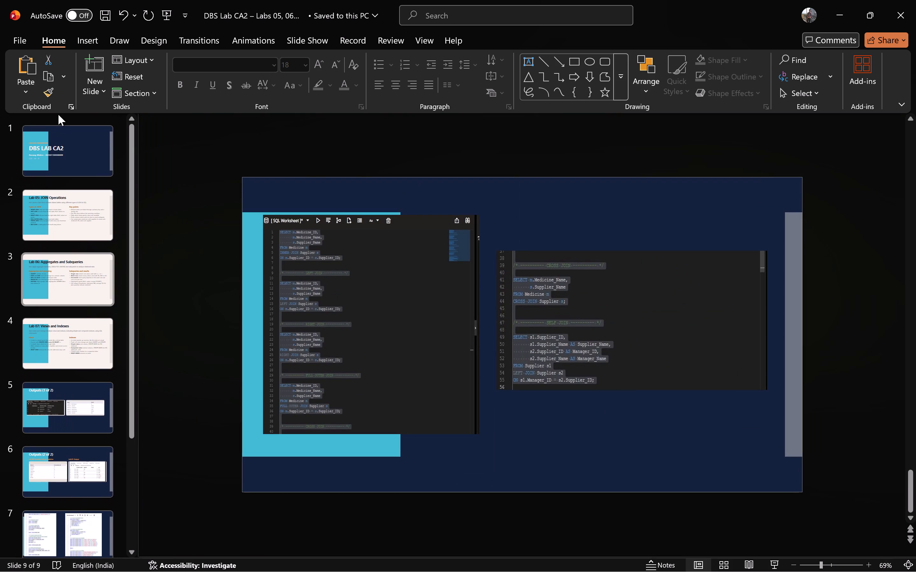
pyautogui.click(45, 151)
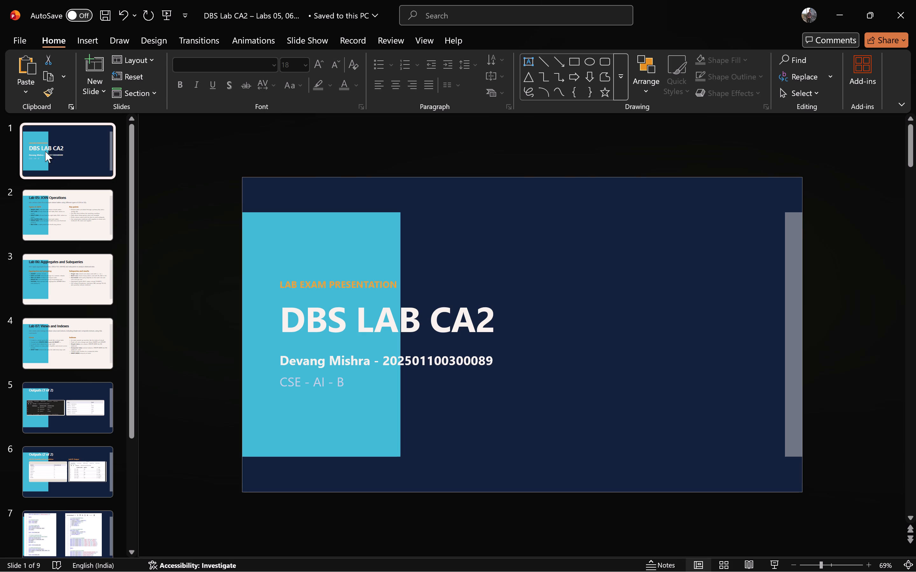
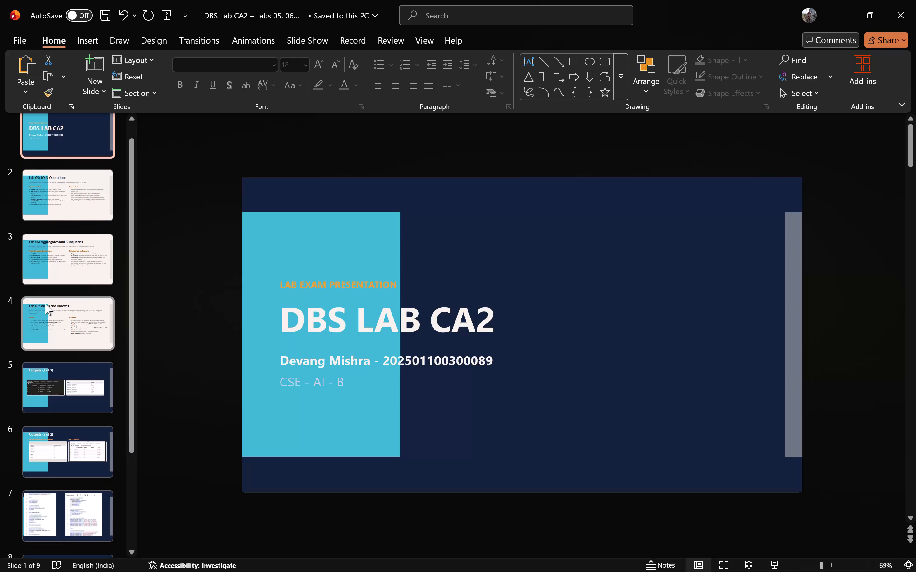
# Move the dark JOIN queries slide from position 9 to position 8, ahead of the subqueries slide.
pyautogui.click(63, 401)
pyautogui.scroll(-2, 63, 401)
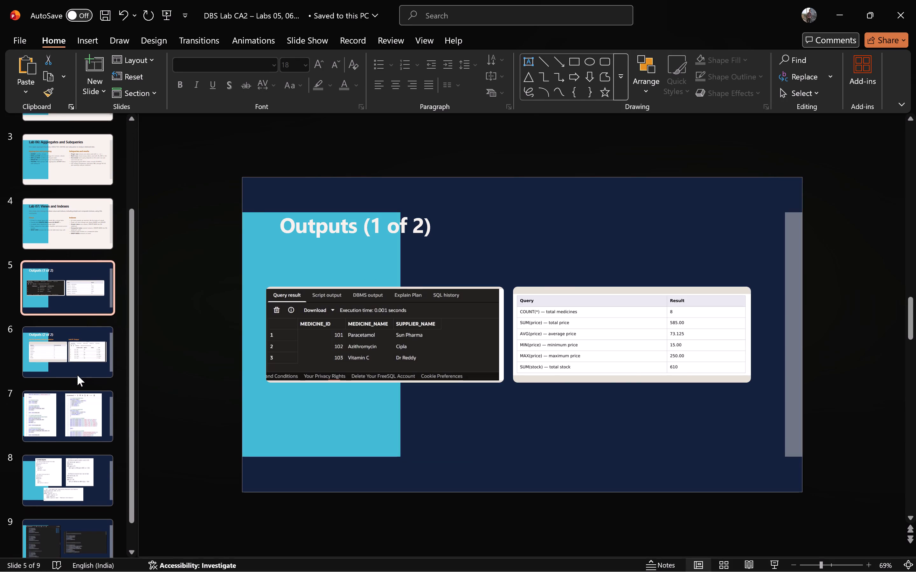
pyautogui.click(58, 446)
pyautogui.click(63, 431)
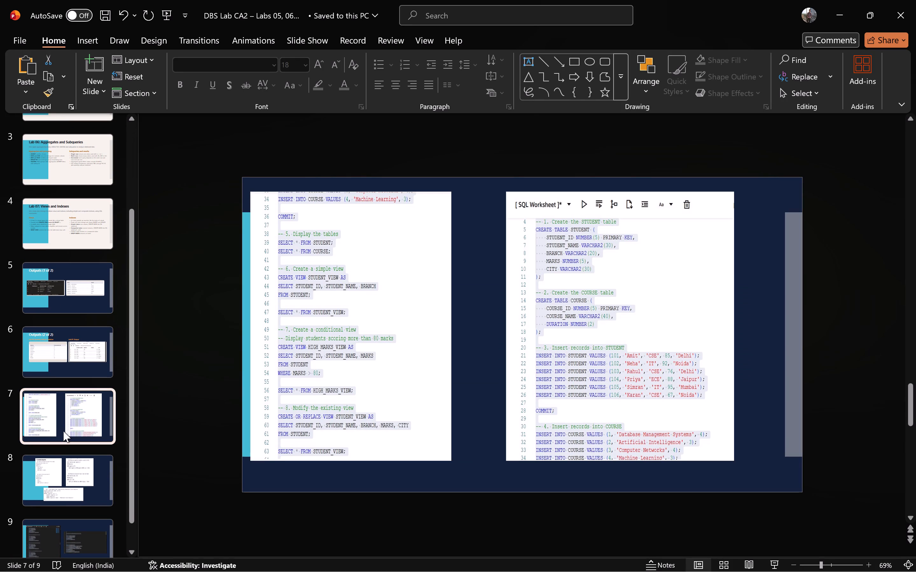
pyautogui.scroll(-1, 63, 431)
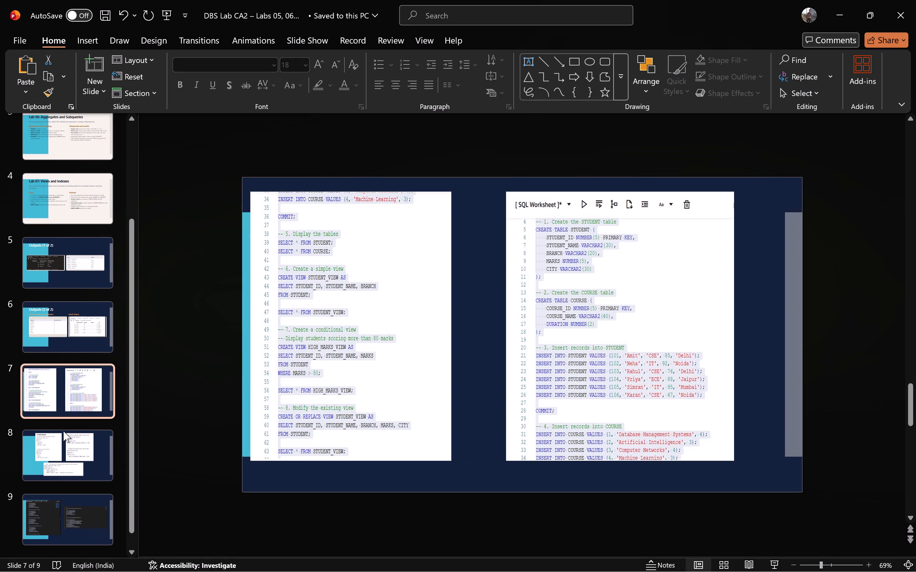
pyautogui.scroll(-2, 63, 431)
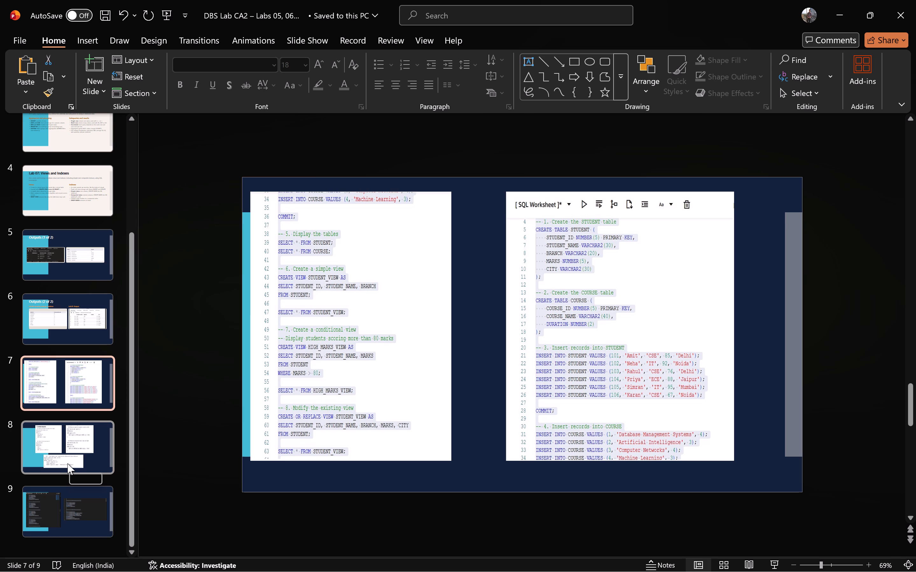
pyautogui.moveTo(82, 506); pyautogui.dragTo(73, 435)
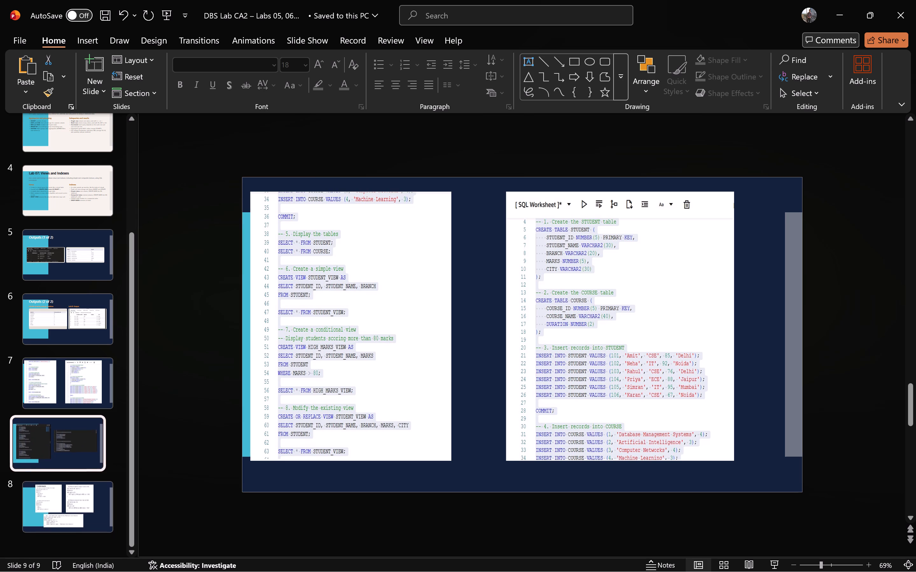
pyautogui.moveTo(73, 435); pyautogui.dragTo(74, 433)
# Examine the SQL screenshots up close on slides 7 to 9, covering the view, JOIN and subquery code.
pyautogui.click(71, 405)
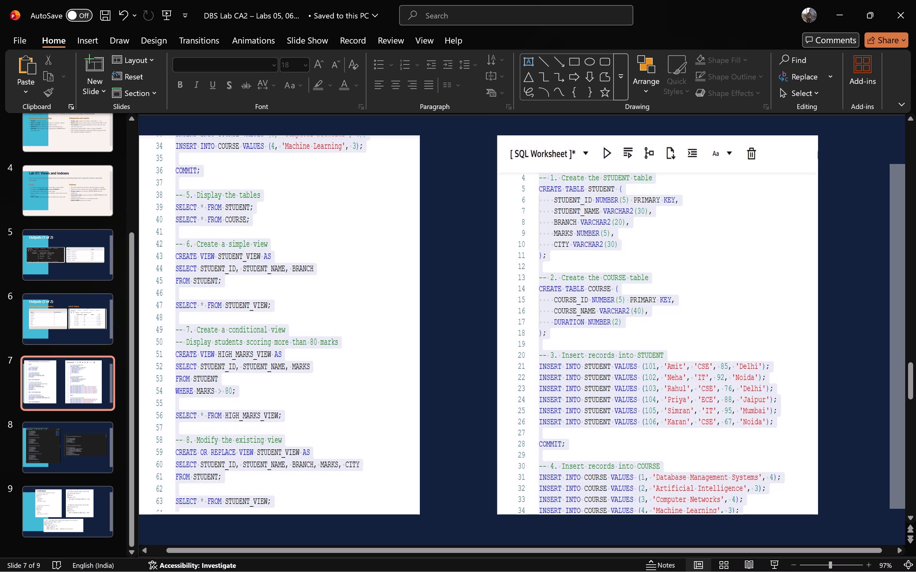
pyautogui.scroll(-1, 203, 160)
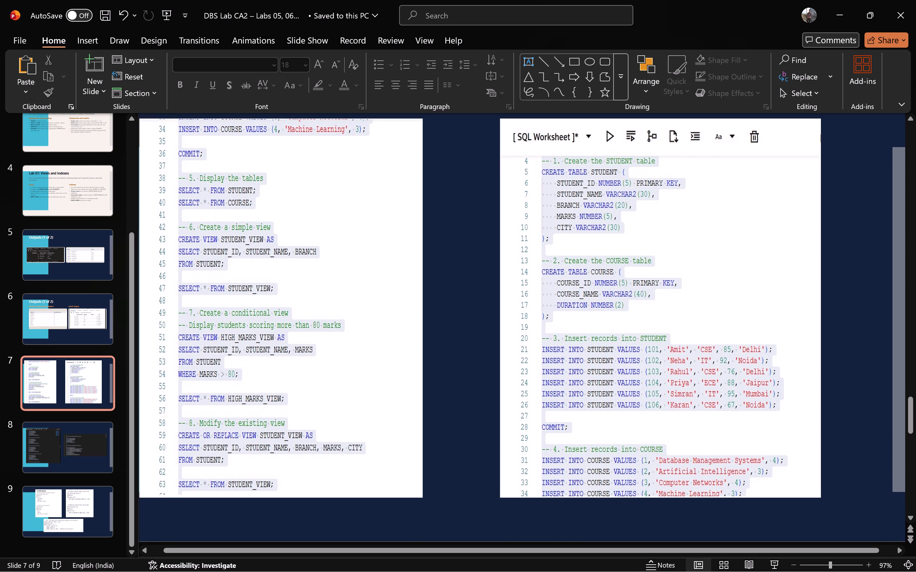
pyautogui.click(59, 446)
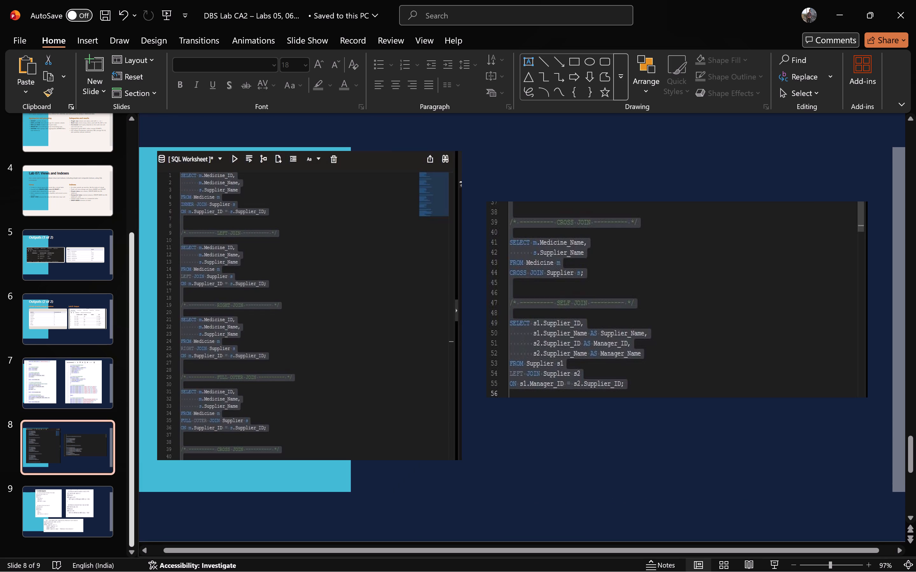
pyautogui.hscroll(1, 274, 288)
pyautogui.scroll(-1, 274, 288)
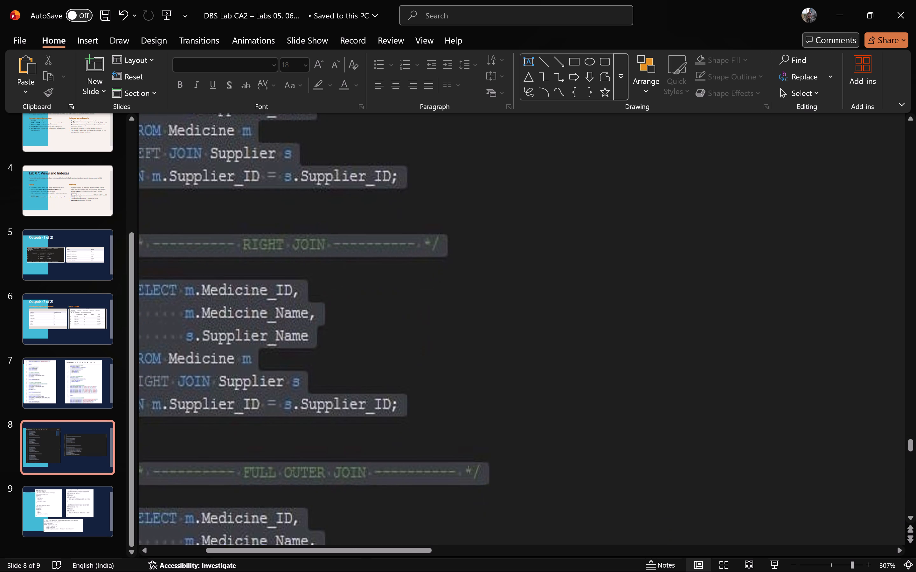
pyautogui.scroll(-1, 274, 288)
pyautogui.scroll(-2, 335, 357)
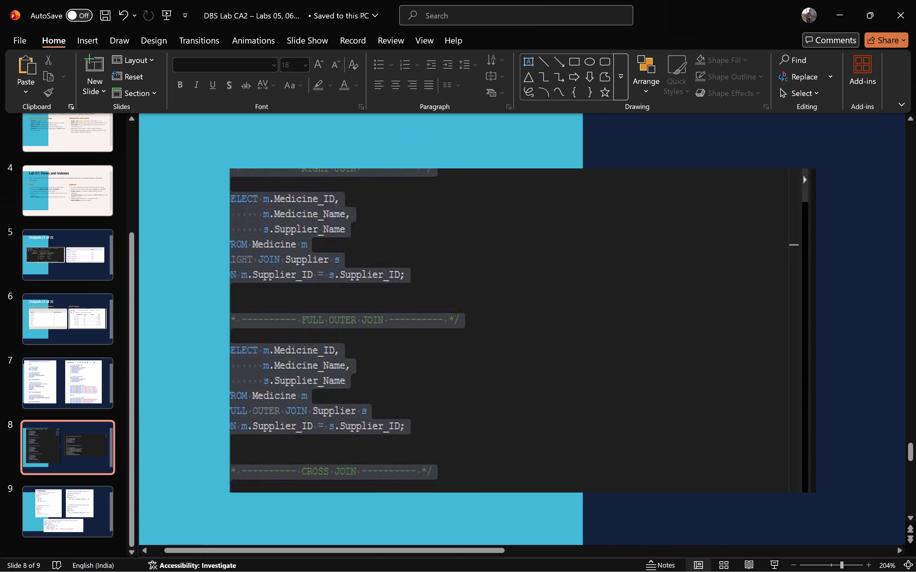
pyautogui.scroll(-1, 335, 357)
pyautogui.hscroll(-2, 326, 455)
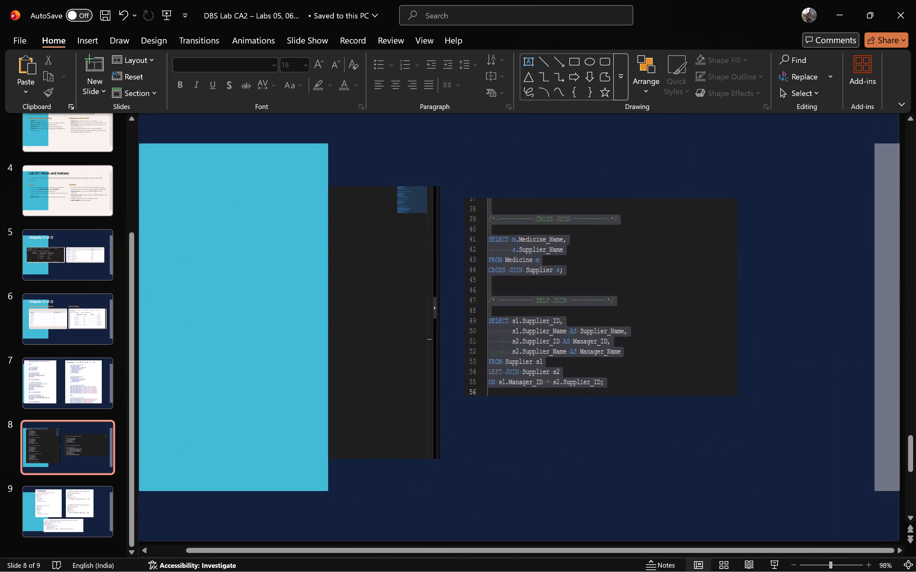
pyautogui.scroll(1, 569, 305)
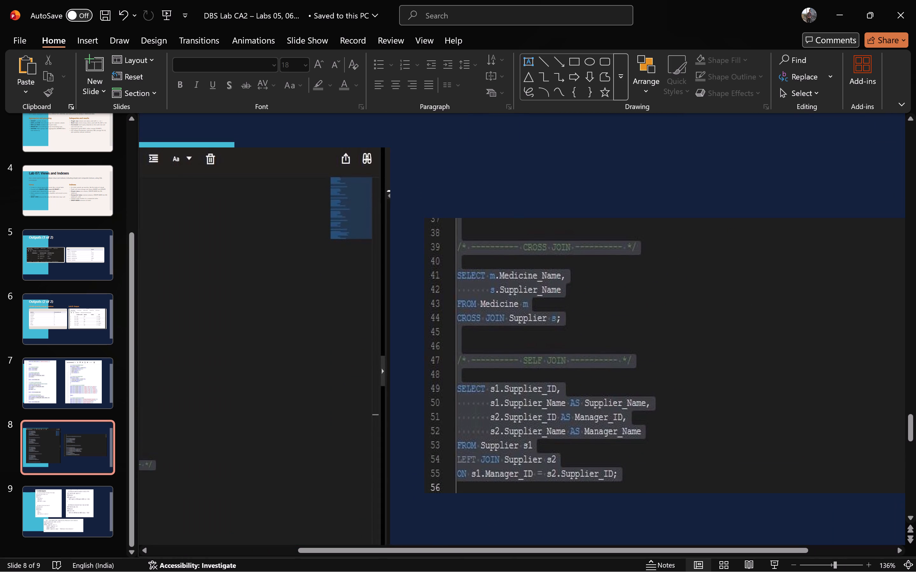
pyautogui.click(44, 501)
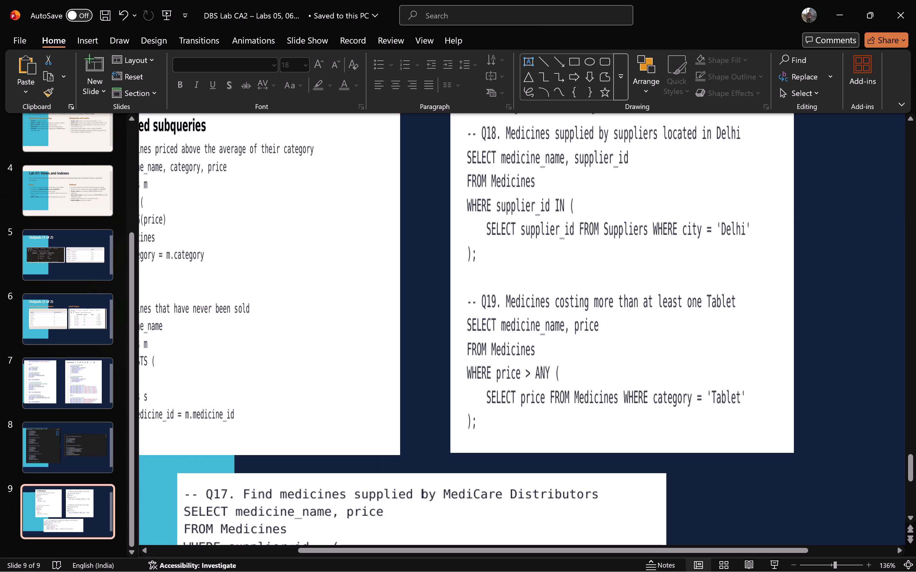
pyautogui.hscroll(2, 255, 393)
pyautogui.scroll(1, 255, 393)
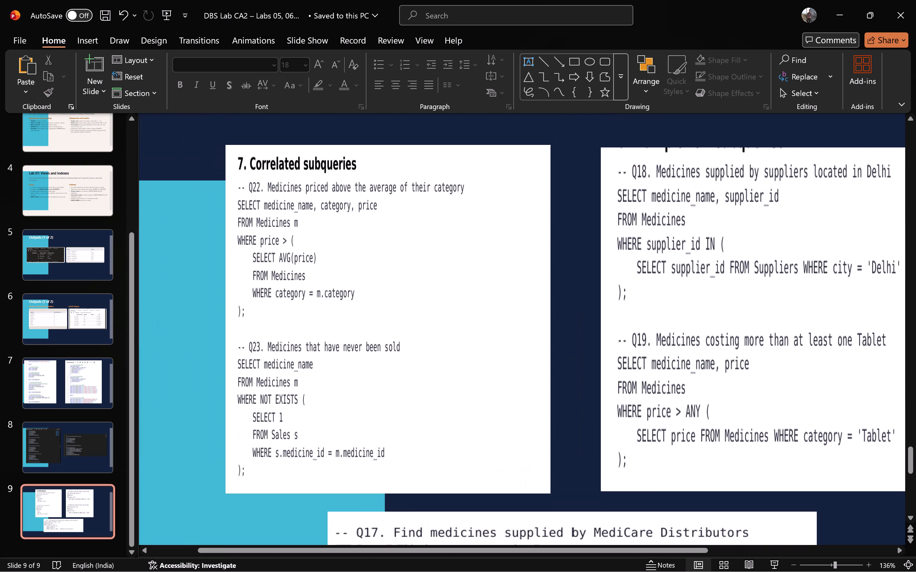